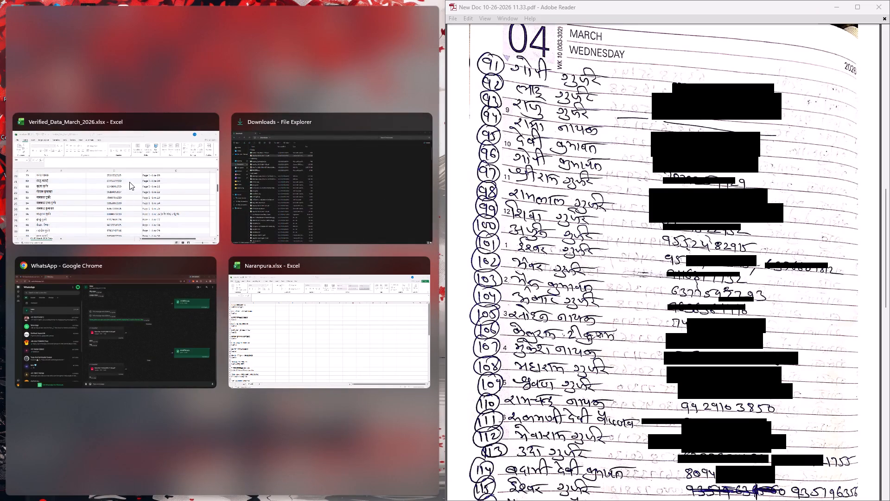
# Switch to the Verified_Data_March_2026 workbook and compare the phone entries from serial 95 through 101 with the handwritten 04 March page.
pyautogui.click(129, 182)
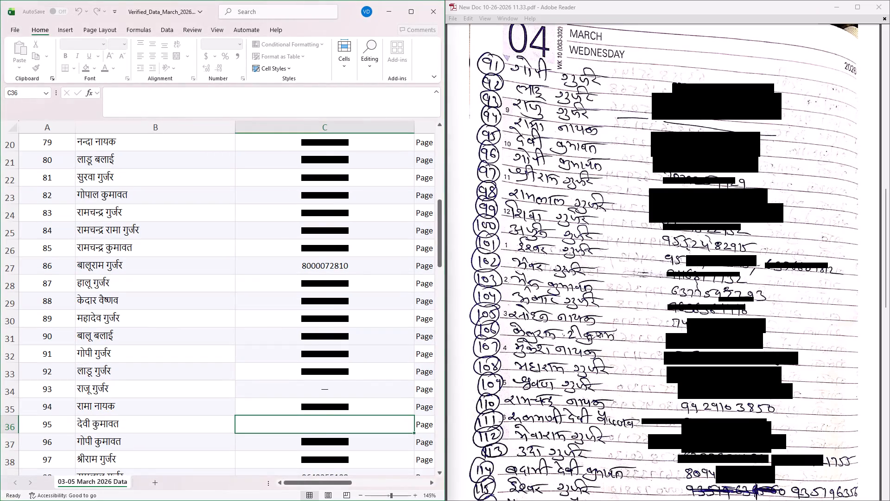
pyautogui.scroll(-1, 340, 298)
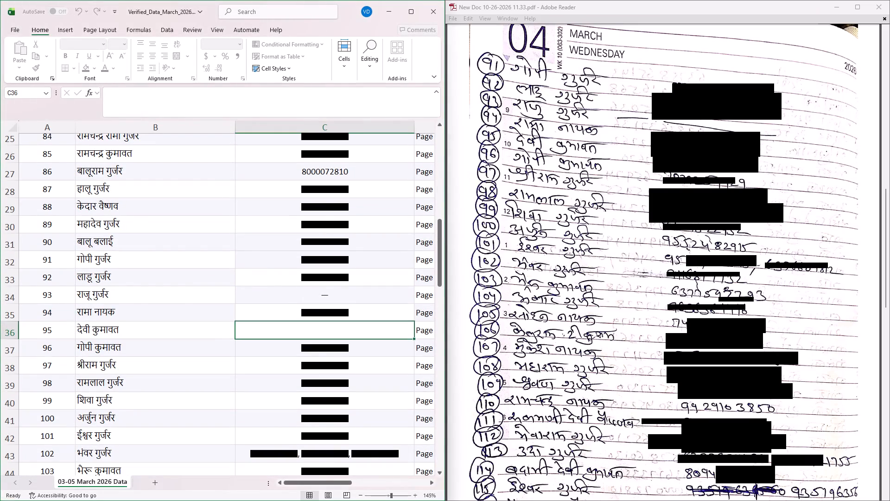
pyautogui.scroll(-3, 577, 231)
pyautogui.scroll(4, 577, 231)
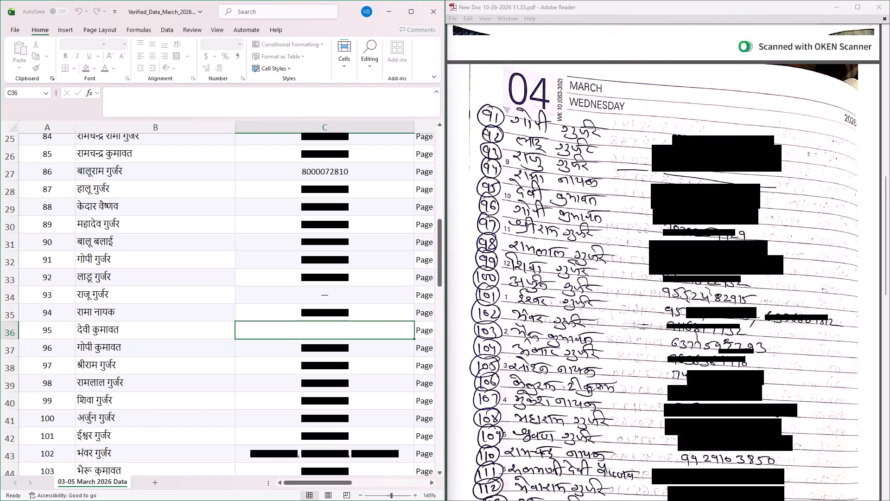
pyautogui.scroll(4, 575, 228)
pyautogui.scroll(-4, 575, 228)
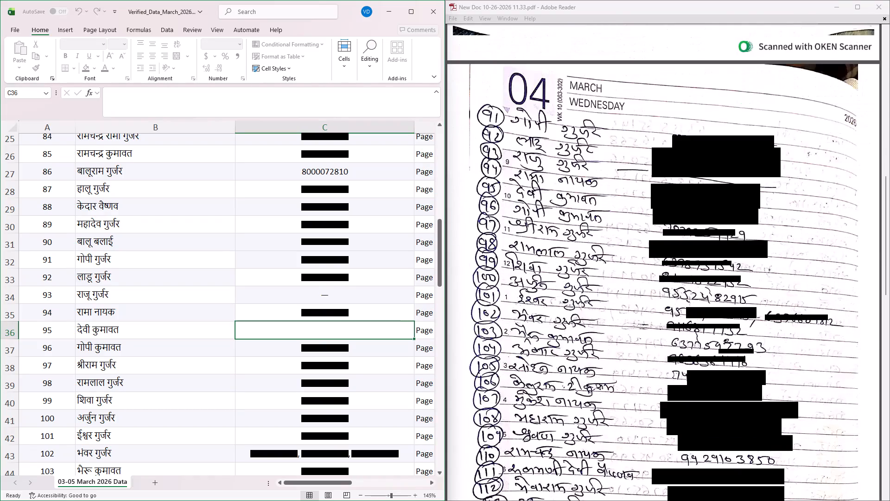
pyautogui.scroll(-1, 294, 341)
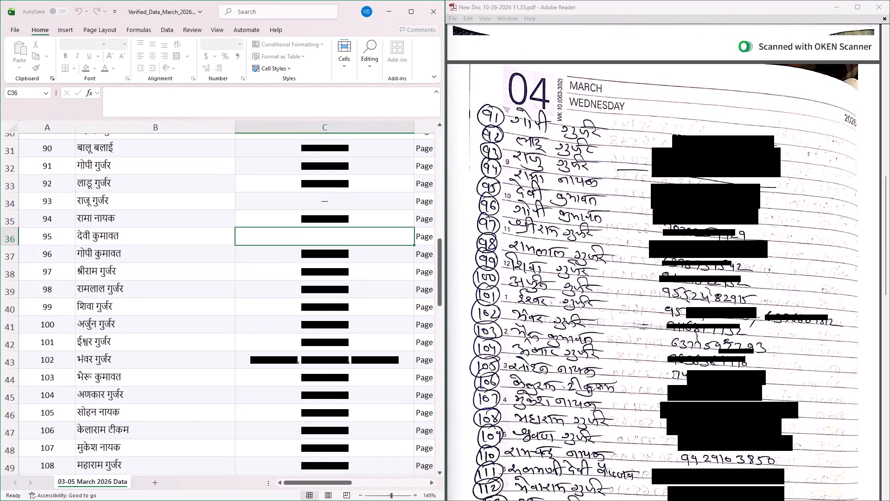
pyautogui.click(322, 254)
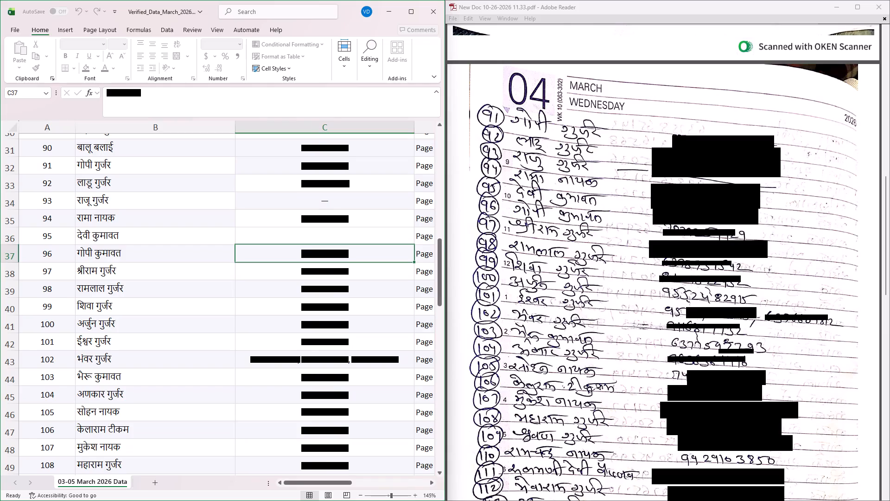
pyautogui.click(324, 276)
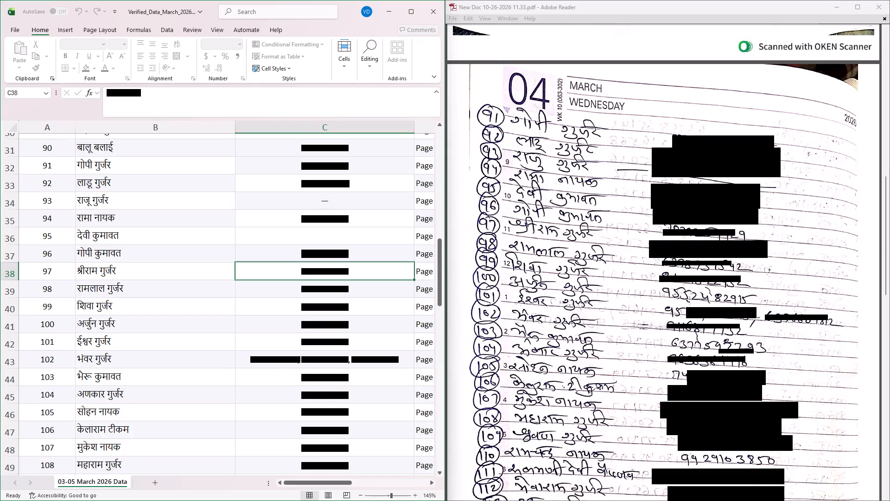
pyautogui.click(338, 341)
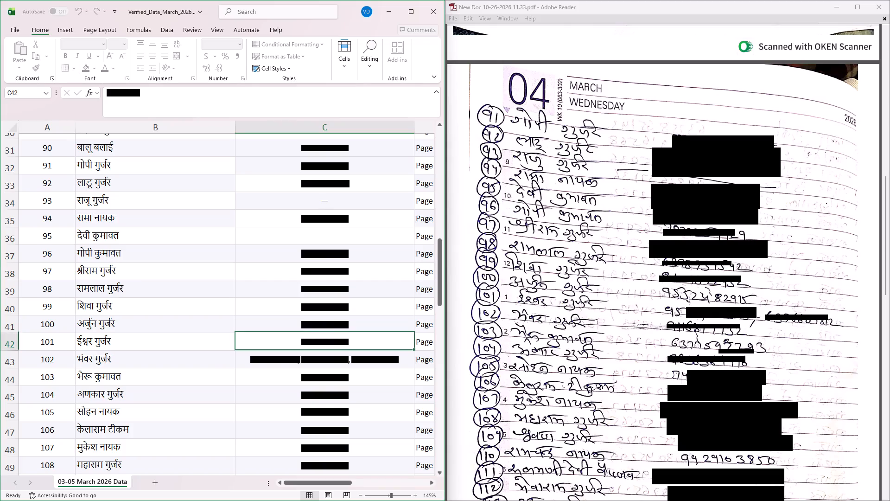
# Move the phone numbers in C37:C42 up one row to C36:C41, so they start at serial 95.
pyautogui.moveTo(270, 248); pyautogui.dragTo(359, 339)
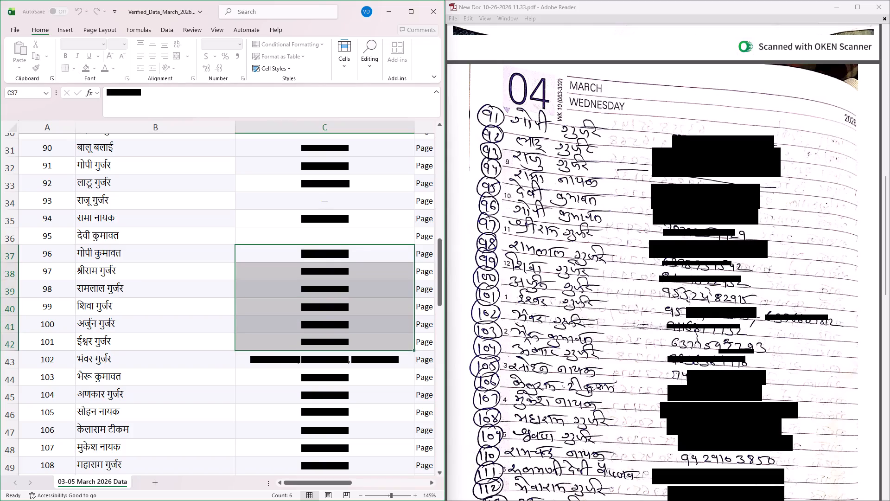
pyautogui.moveTo(250, 244); pyautogui.dragTo(250, 238)
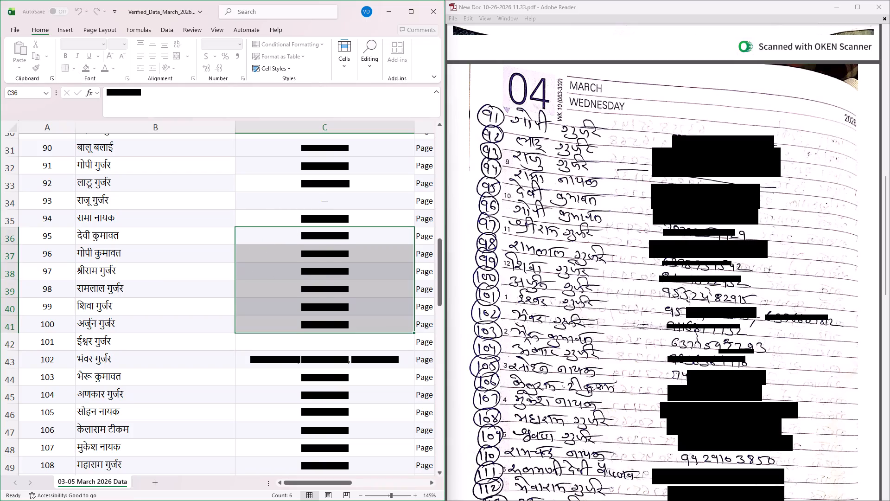
pyautogui.click(263, 347)
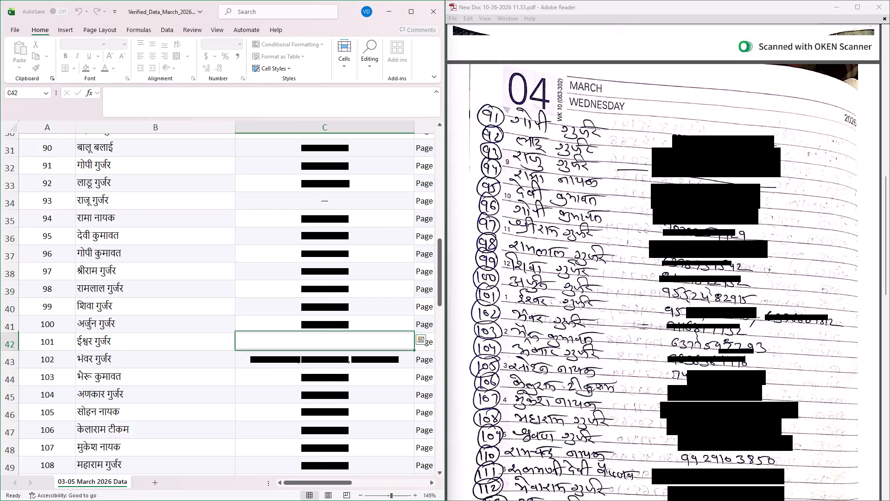
# Check the moved phone numbers from serial 95 onward against an enlarged view of the handwritten 04 March page, focusing on serial 97.
pyautogui.click(290, 229)
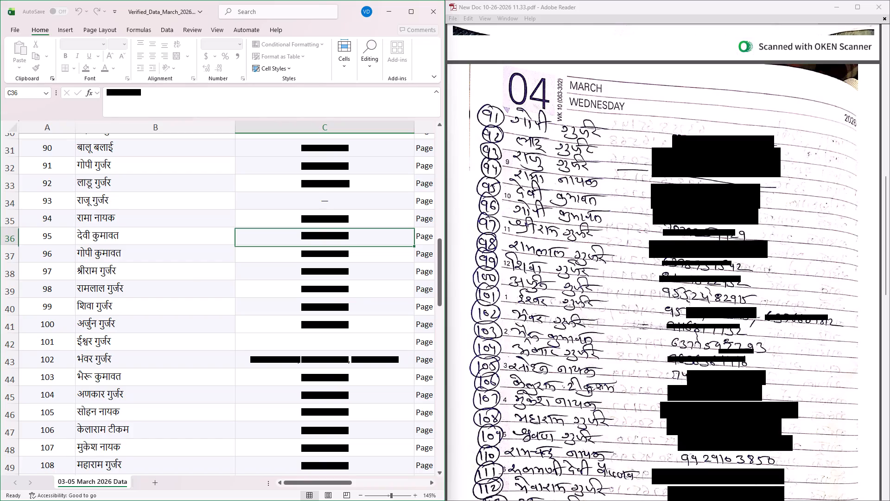
pyautogui.click(318, 255)
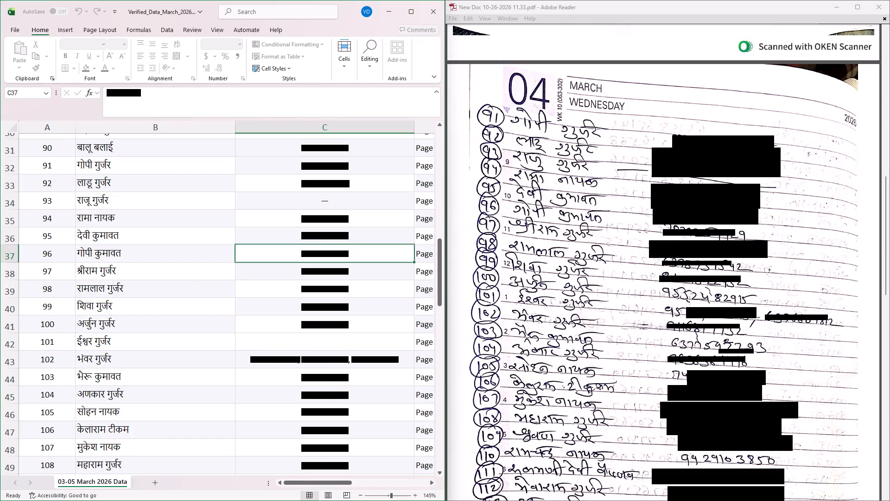
pyautogui.click(332, 272)
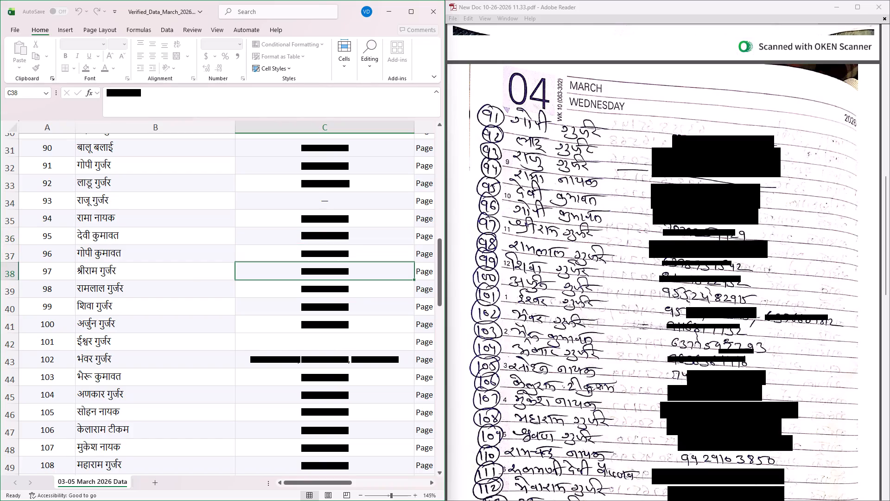
pyautogui.scroll(3, 698, 266)
pyautogui.scroll(-2, 702, 259)
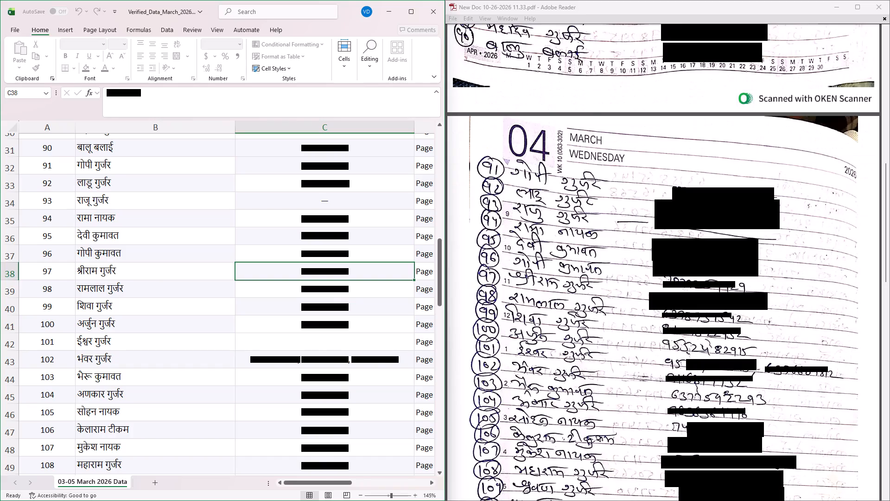
pyautogui.keyDown('ctrl'); pyautogui.scroll(2, 766, 303); pyautogui.keyUp('ctrl')
pyautogui.keyDown('ctrl'); pyautogui.scroll(-2, 766, 307); pyautogui.keyUp('ctrl')
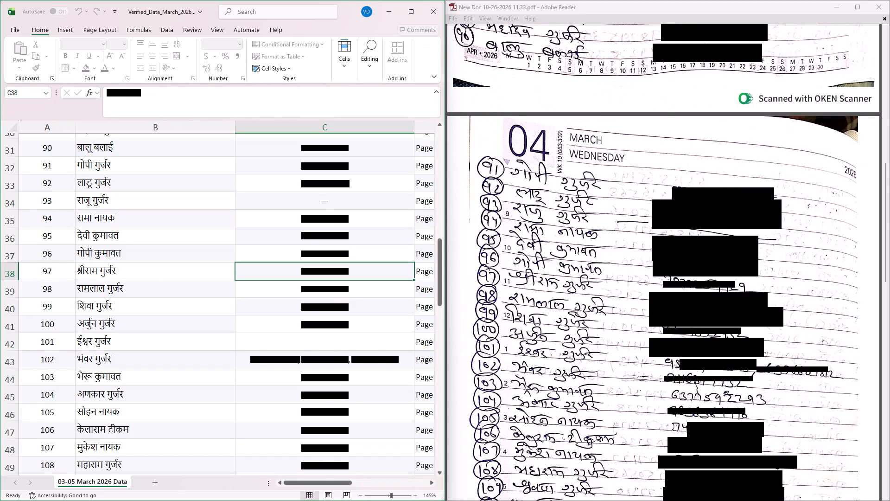
pyautogui.click(763, 304)
pyautogui.click(762, 302)
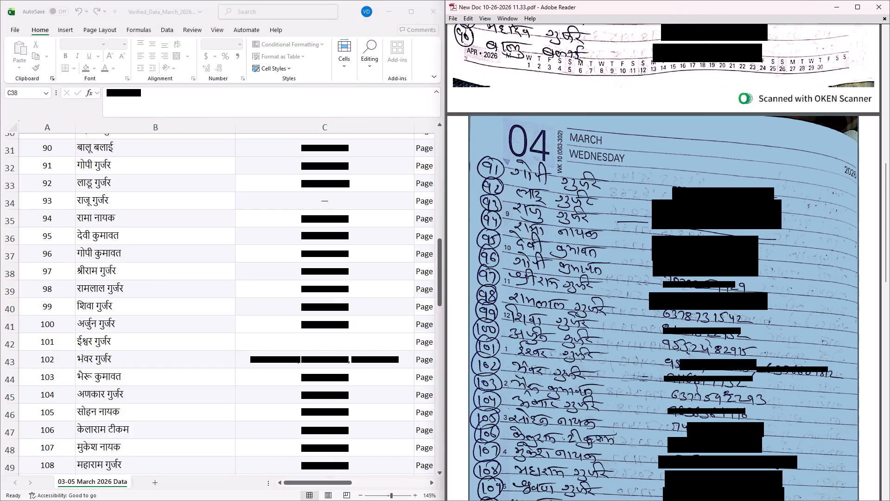
pyautogui.keyDown('ctrl'); pyautogui.scroll(2, 727, 309); pyautogui.keyUp('ctrl')
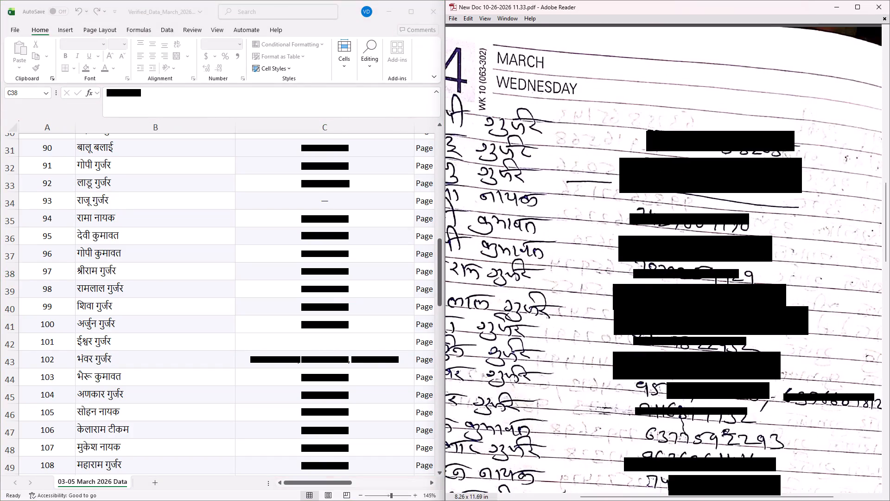
pyautogui.keyDown('ctrl'); pyautogui.scroll(3, 749, 302); pyautogui.keyUp('ctrl')
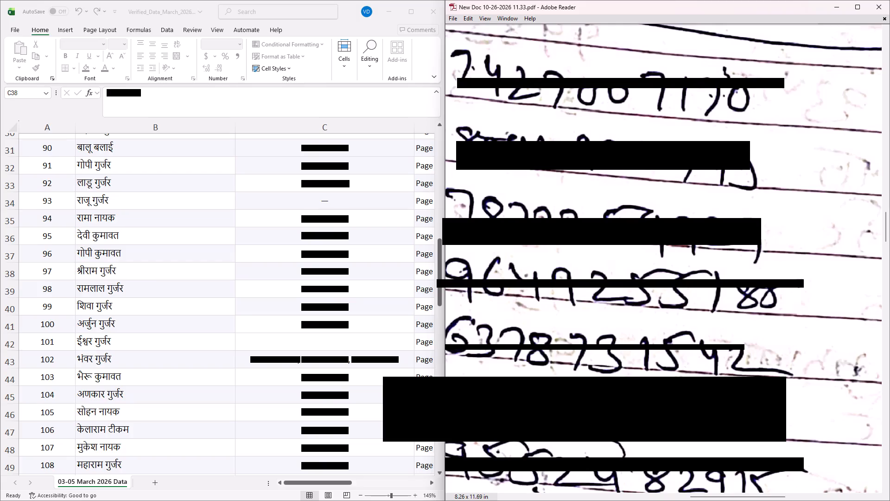
pyautogui.keyDown('ctrl'); pyautogui.scroll(-1, 578, 278); pyautogui.keyUp('ctrl')
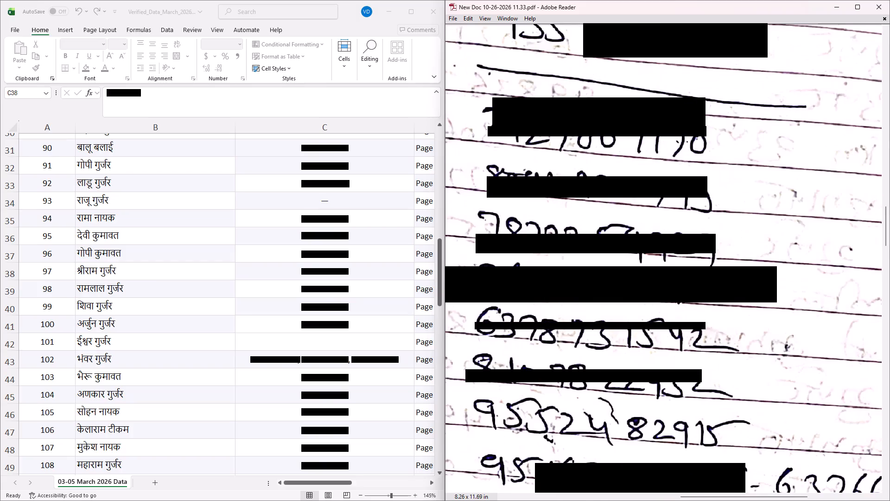
pyautogui.keyDown('ctrl'); pyautogui.scroll(-3, 597, 296); pyautogui.keyUp('ctrl')
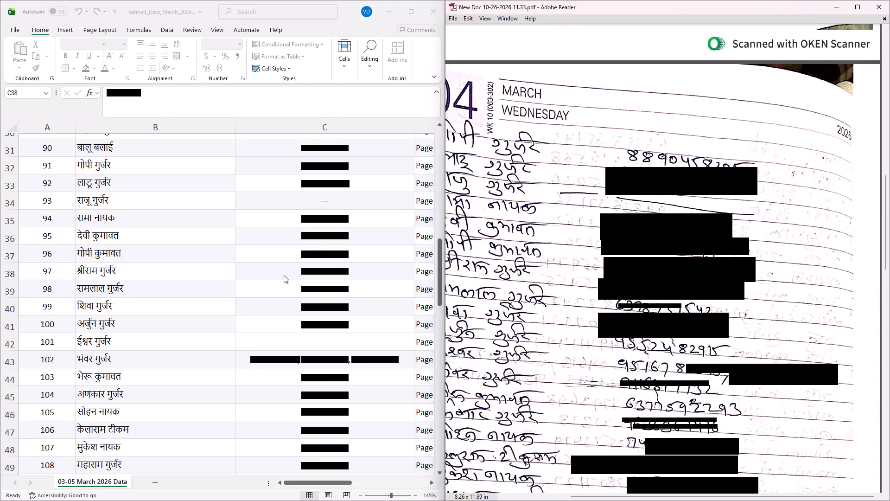
pyautogui.click(302, 270)
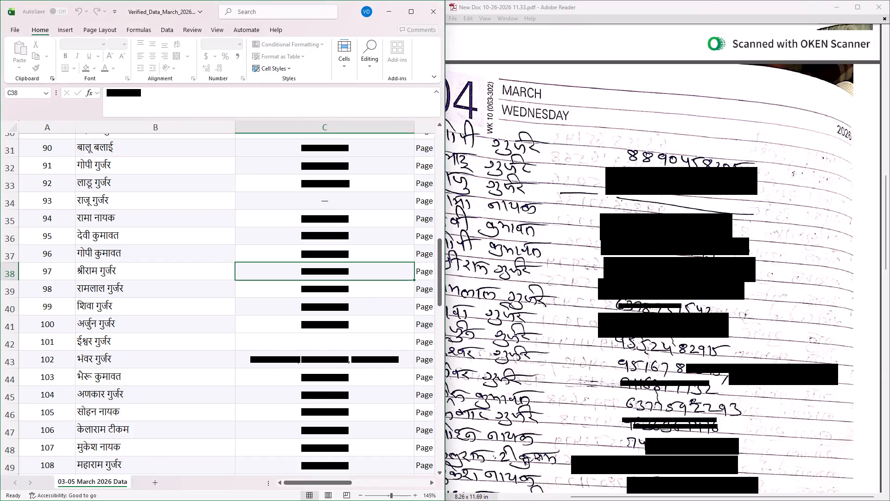
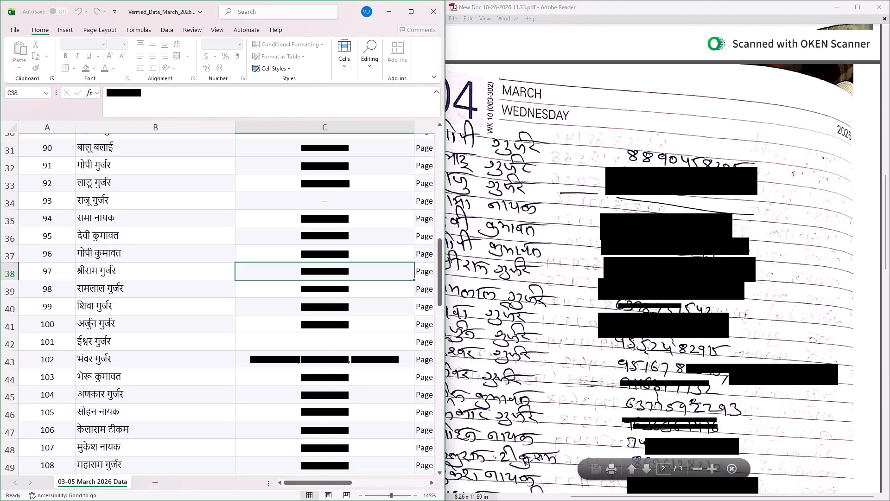
# Correct the last digit of the phone number for serial 97 in C38 to 5, checking the handwritten 04 March page.
pyautogui.scroll(-2, 600, 258)
pyautogui.scroll(2, 653, 244)
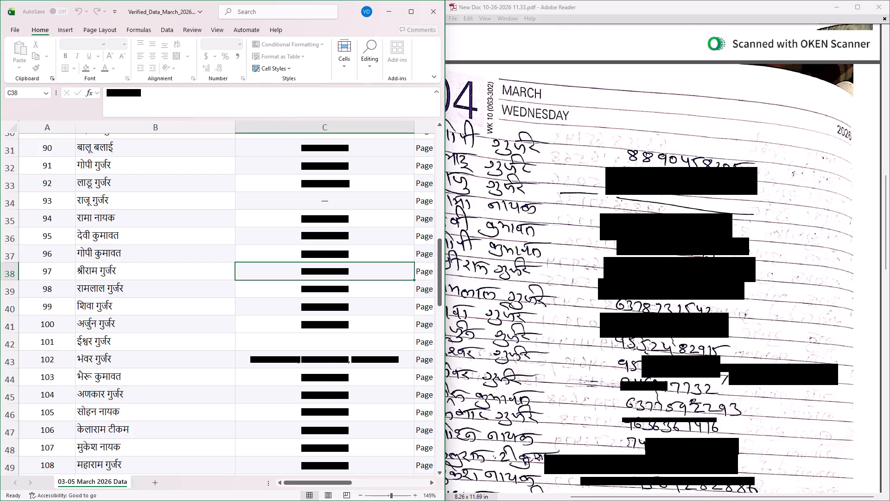
pyautogui.scroll(1, 720, 298)
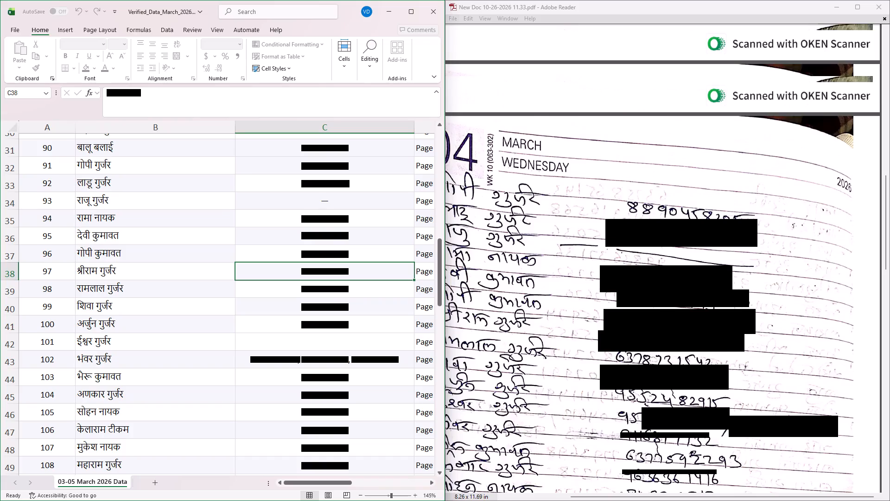
pyautogui.scroll(-1, 719, 298)
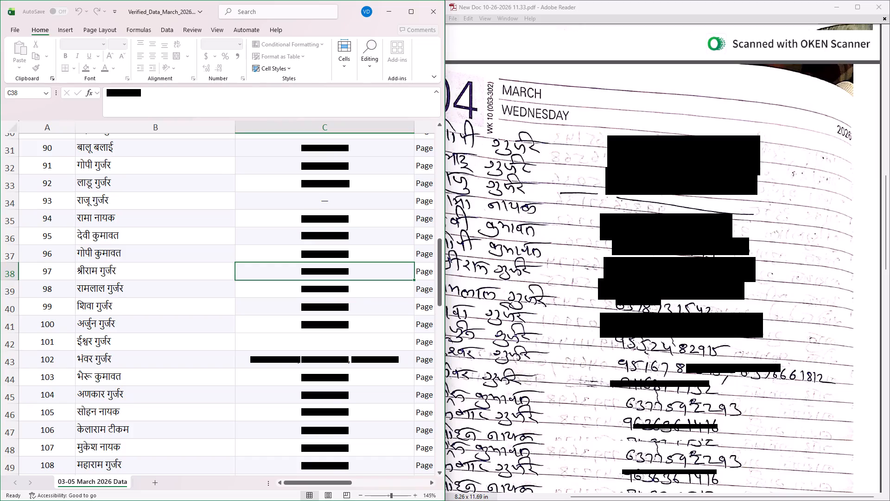
pyautogui.click(349, 275)
pyautogui.click(266, 104)
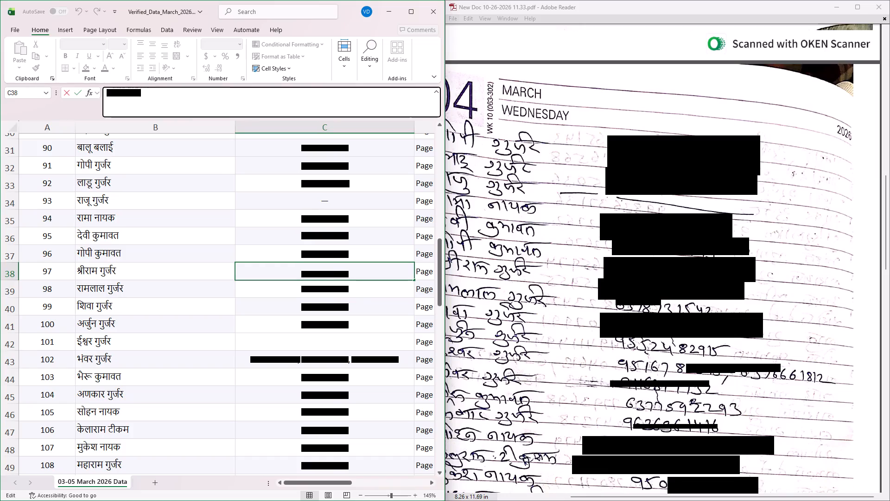
pyautogui.press('BackSpace')
pyautogui.press('5')
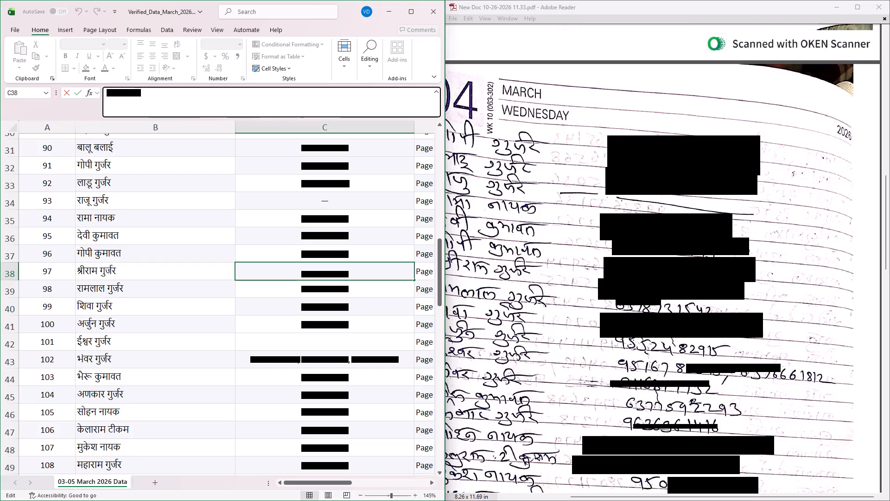
pyautogui.click(305, 295)
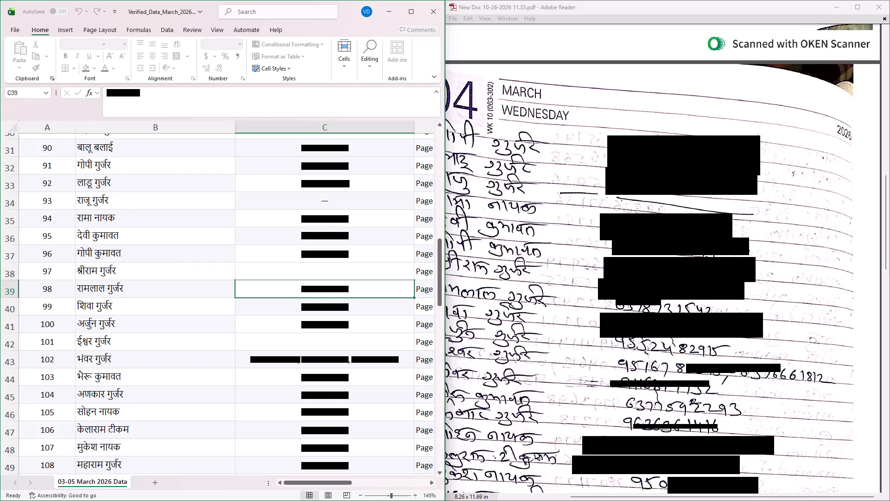
# Review the entries for serials 99 to 102 and move the first two phone numbers from C43 to C42, beside serial 101.
pyautogui.click(352, 307)
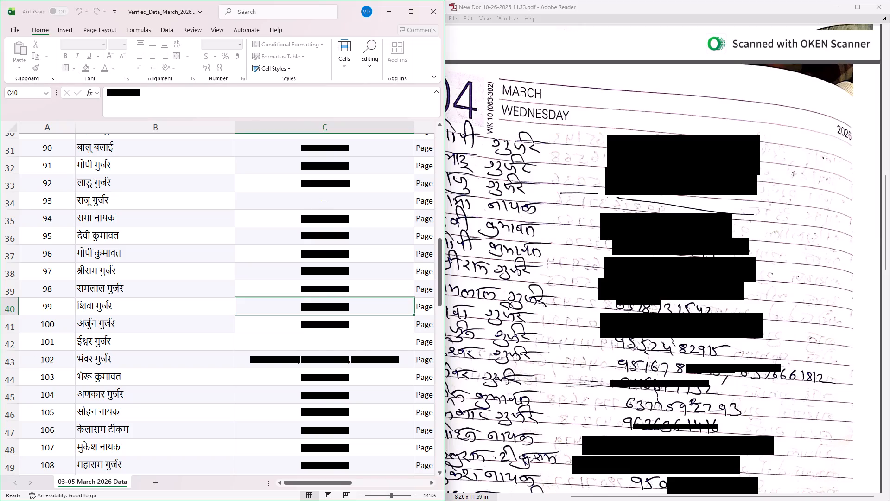
pyautogui.click(353, 327)
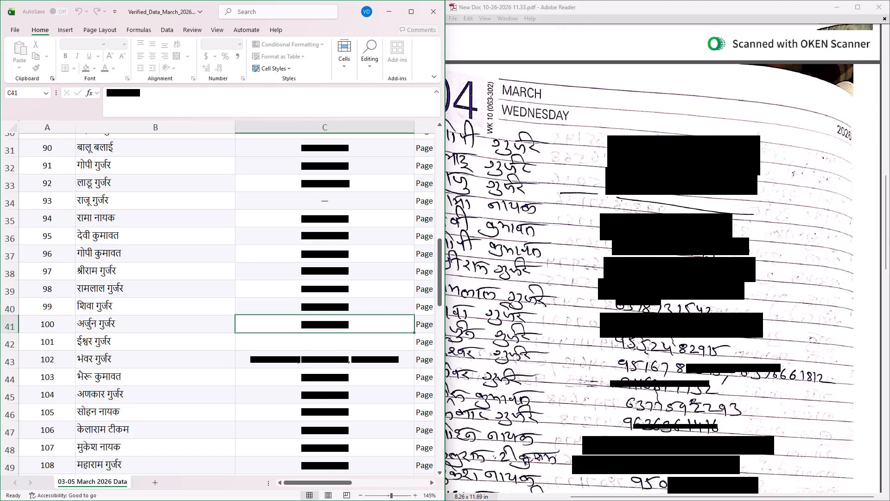
pyautogui.click(348, 346)
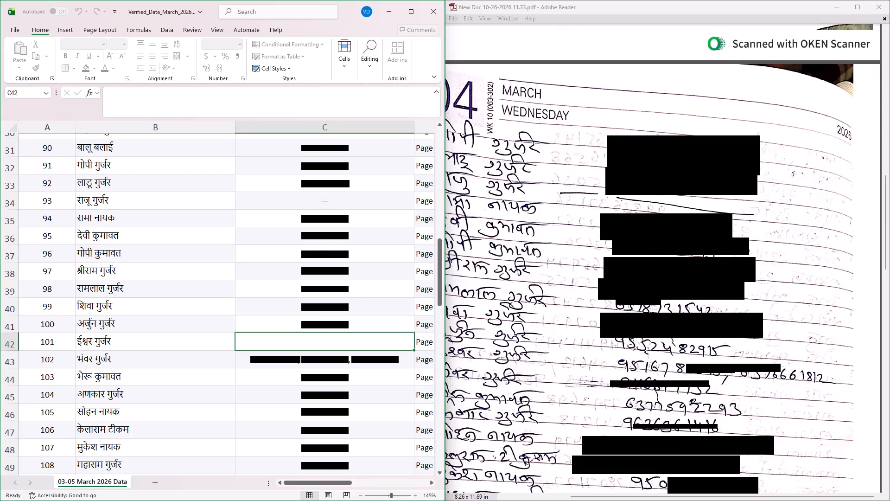
pyautogui.click(318, 363)
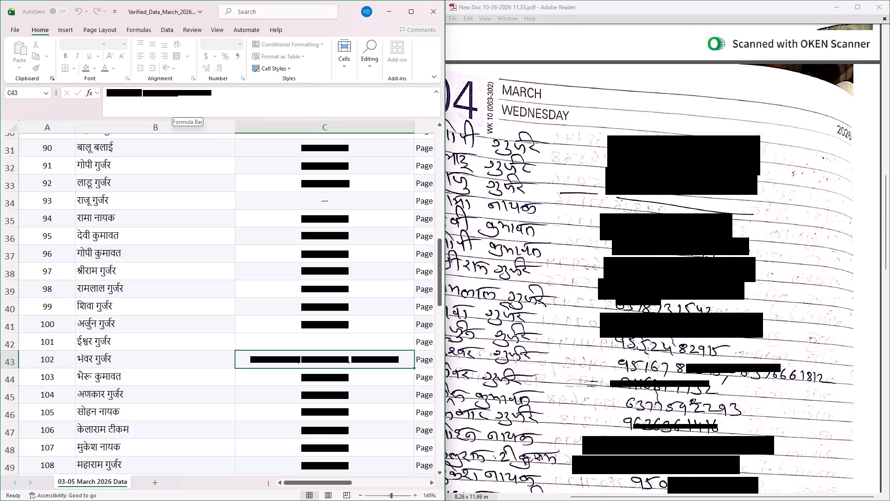
pyautogui.moveTo(175, 92); pyautogui.dragTo(100, 92)
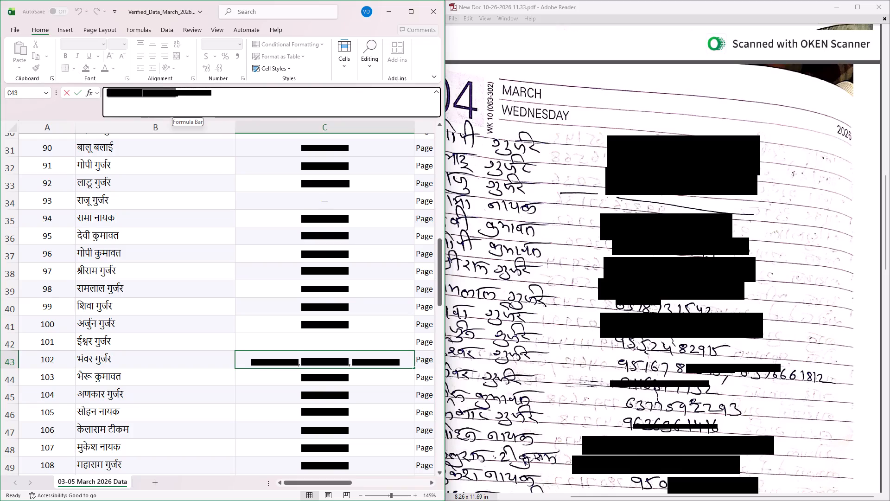
pyautogui.moveTo(100, 92); pyautogui.dragTo(97, 91)
pyautogui.hotkey('ctrl', 'x')
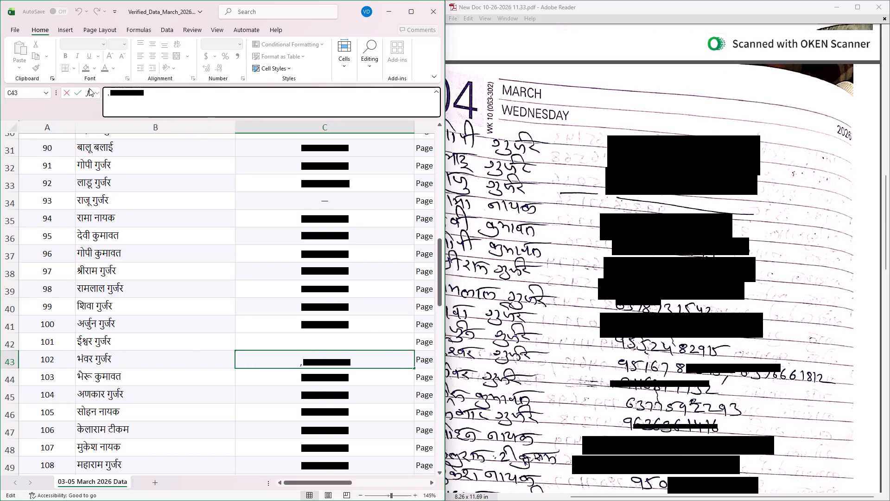
pyautogui.click(317, 343)
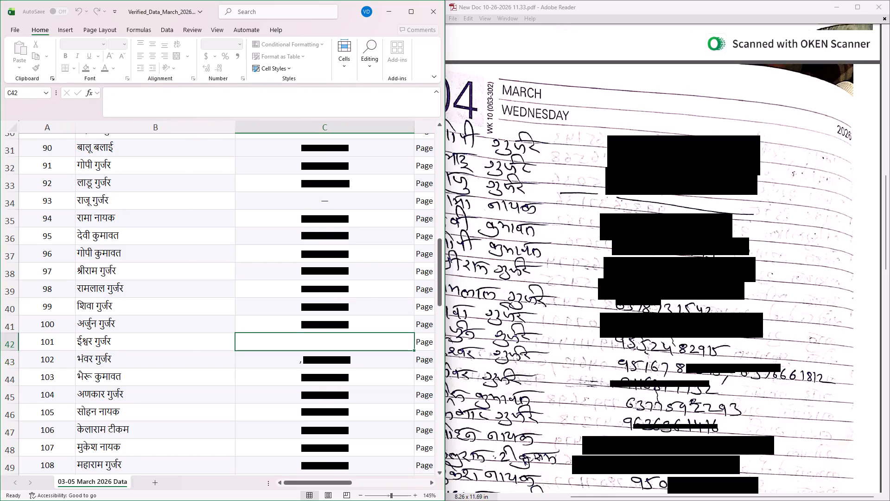
pyautogui.hotkey('ctrl', 'v')
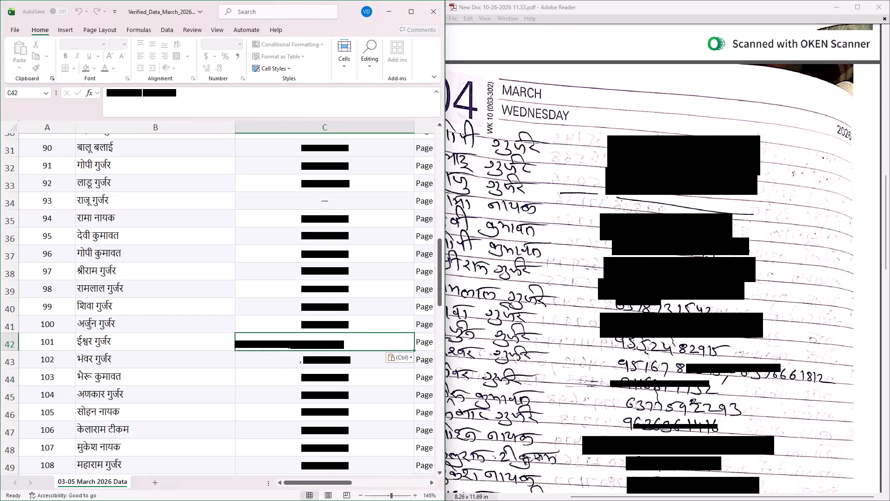
# Compare the phone entries for serials 101 and 102 with the circled serial numbers on the handwritten 04 March page.
pyautogui.moveTo(747, 311); pyautogui.dragTo(807, 302)
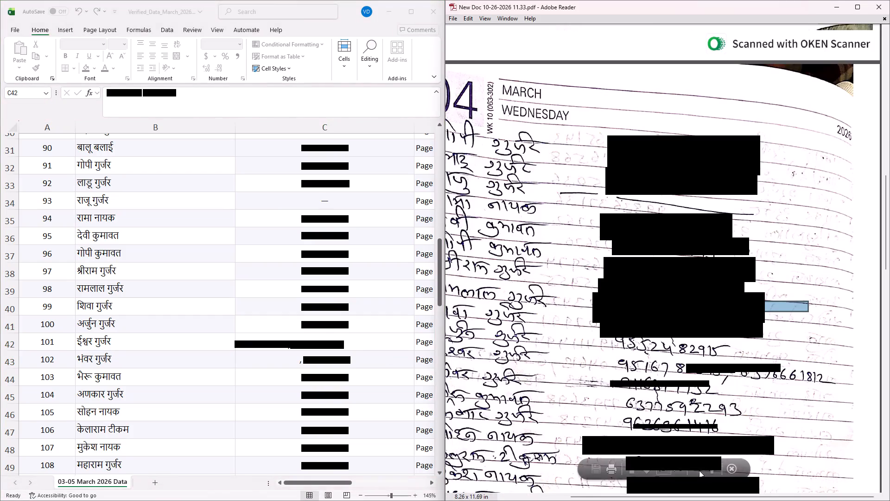
pyautogui.moveTo(697, 498); pyautogui.dragTo(669, 499)
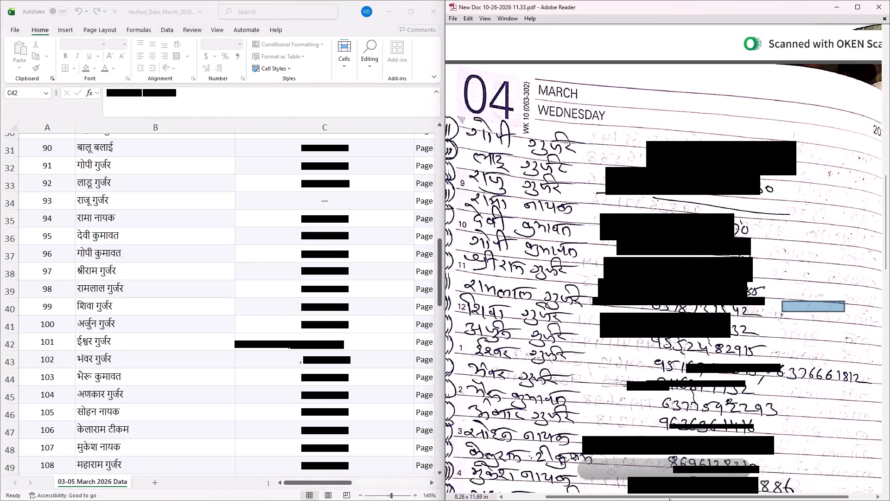
pyautogui.moveTo(669, 499); pyautogui.dragTo(668, 499)
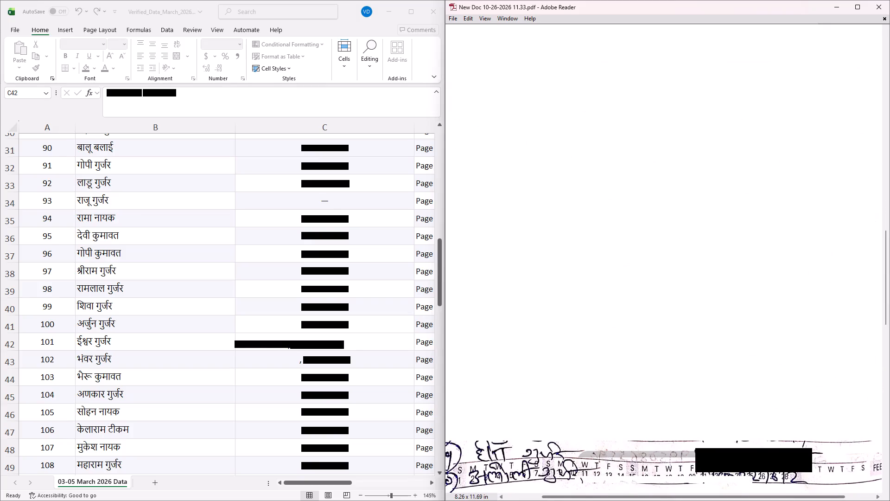
pyautogui.scroll(-3, 640, 371)
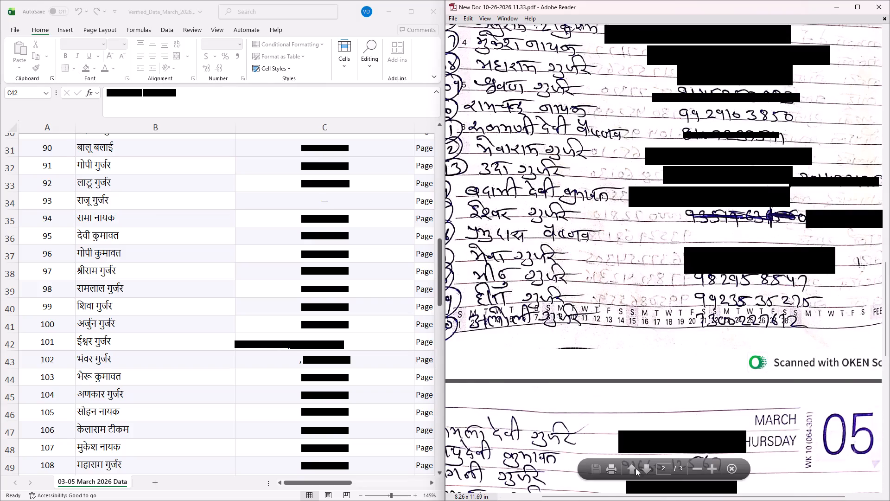
pyautogui.moveTo(560, 500); pyautogui.dragTo(555, 500)
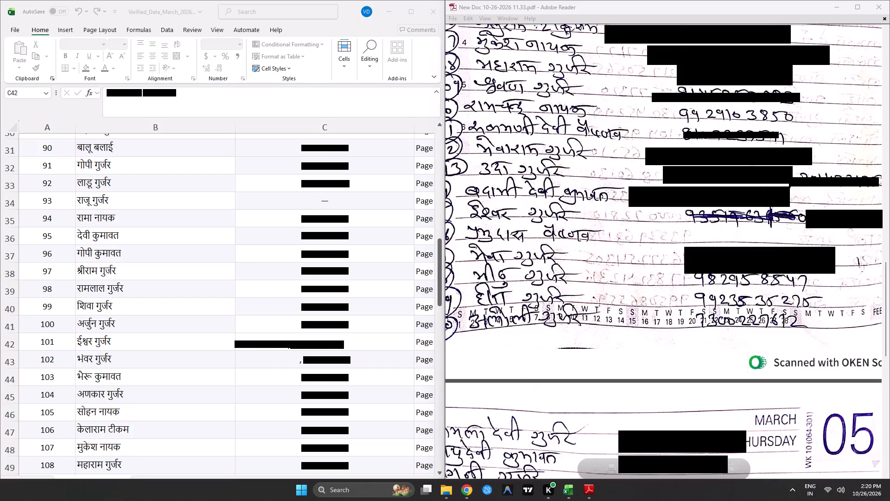
pyautogui.click(324, 290)
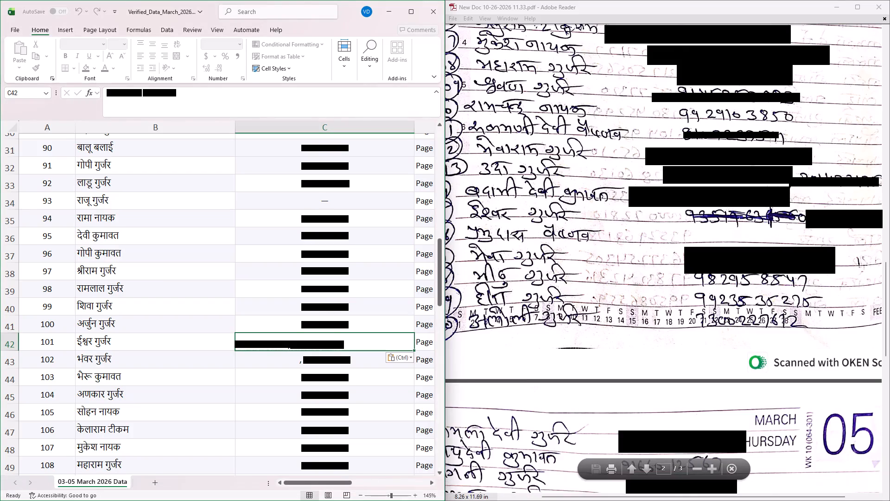
pyautogui.moveTo(770, 496); pyautogui.dragTo(730, 500)
pyautogui.scroll(5, 703, 295)
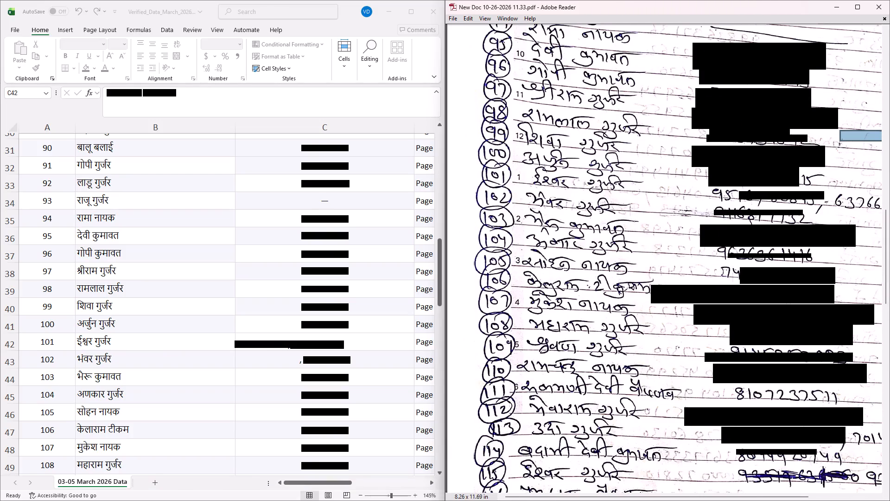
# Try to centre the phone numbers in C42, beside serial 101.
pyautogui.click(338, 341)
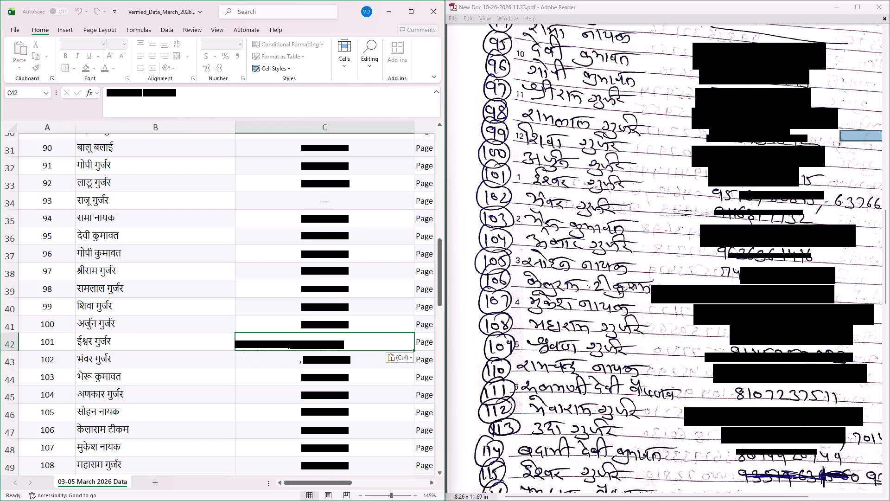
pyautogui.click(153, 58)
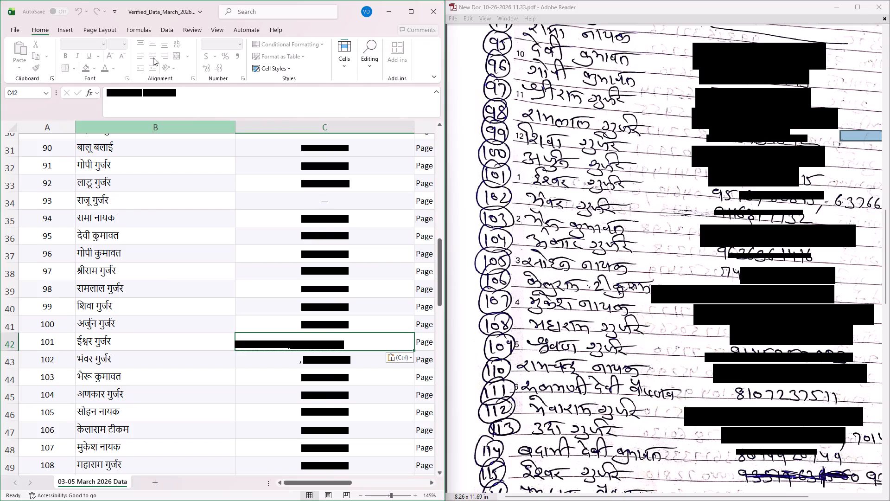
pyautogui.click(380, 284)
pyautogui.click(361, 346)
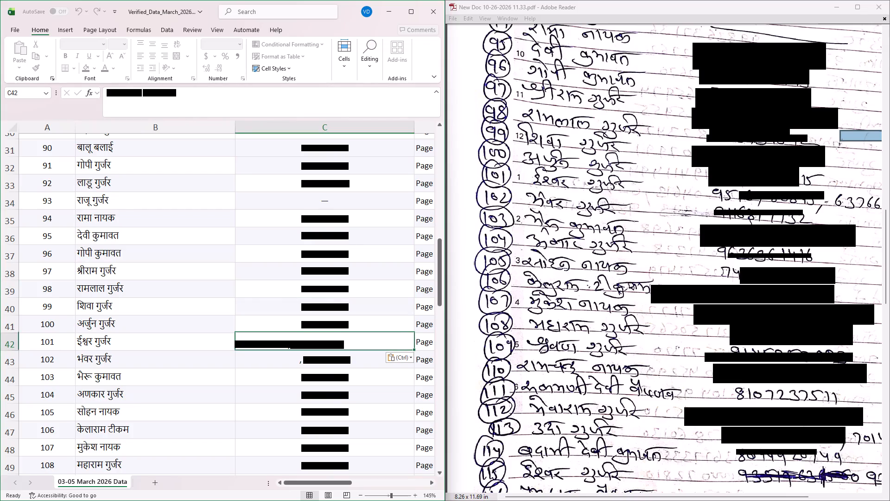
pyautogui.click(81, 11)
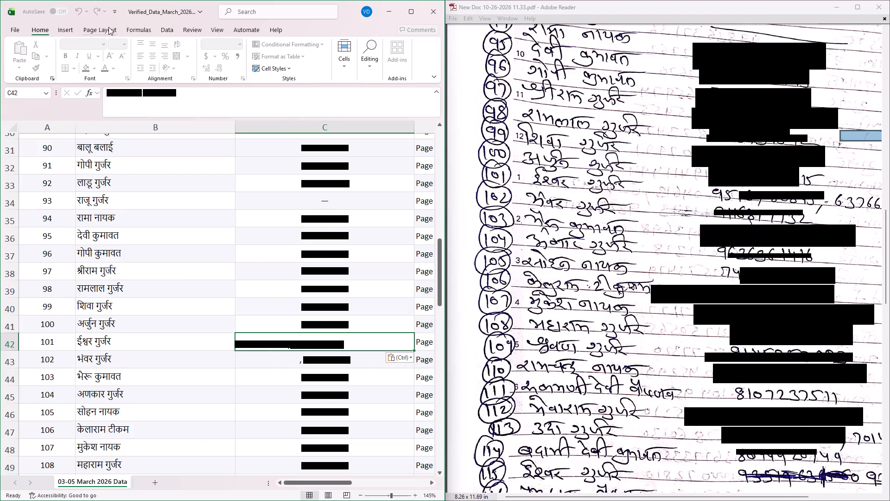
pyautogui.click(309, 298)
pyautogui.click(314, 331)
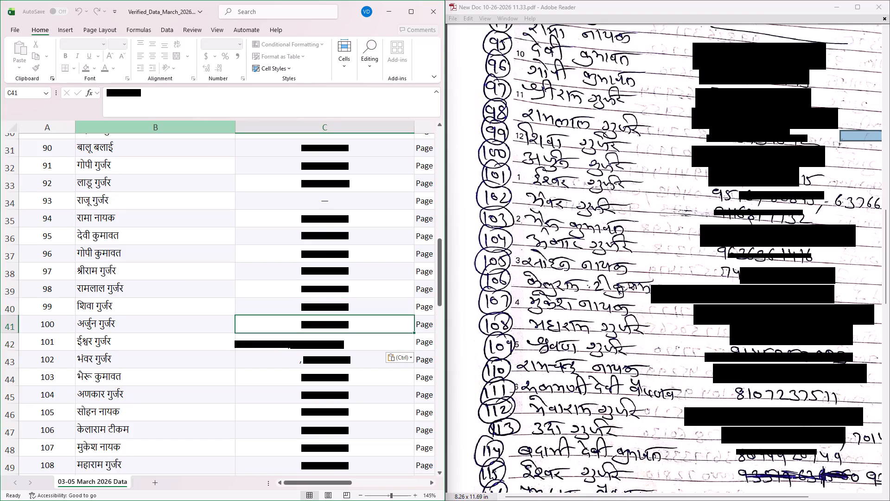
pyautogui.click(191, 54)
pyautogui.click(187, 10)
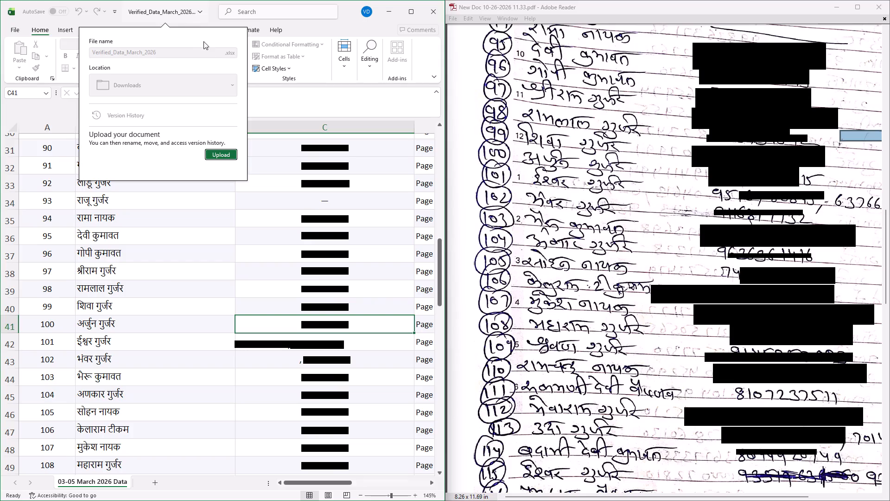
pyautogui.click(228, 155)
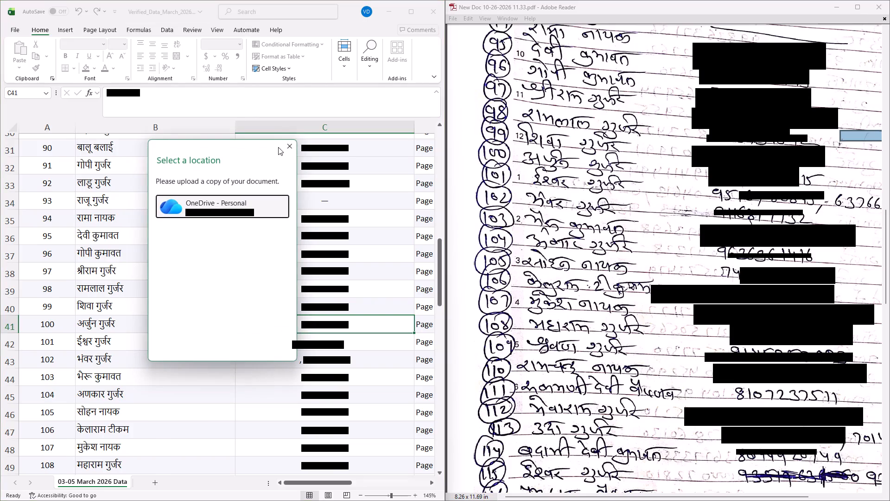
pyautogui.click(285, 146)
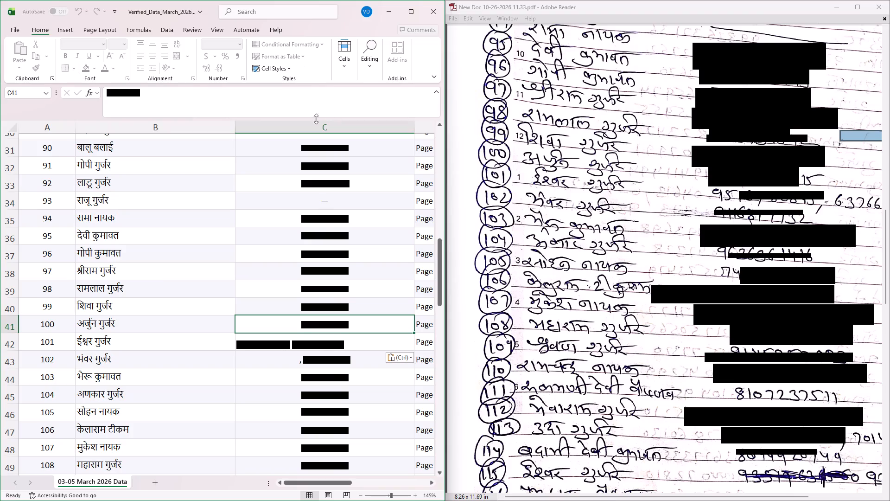
# Capture a screenshot of the workbook window showing the phone entries around serial 101 with the Snipping Tool.
pyautogui.click(337, 348)
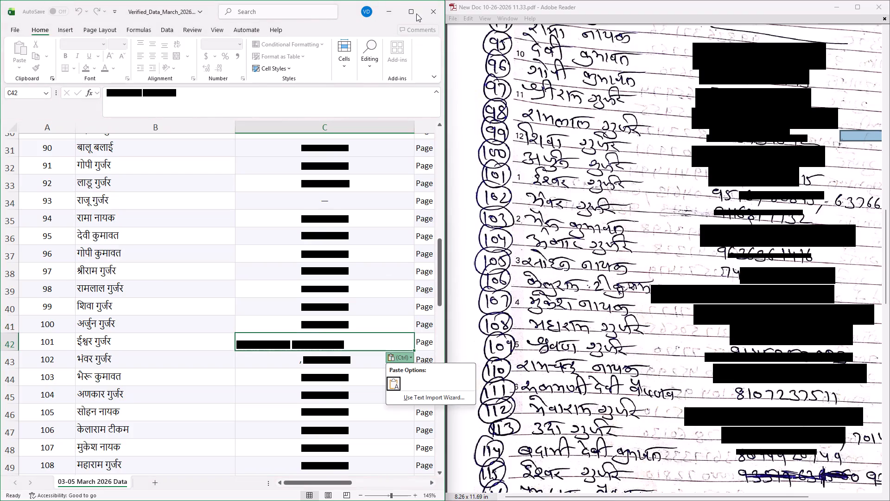
pyautogui.click(502, 235)
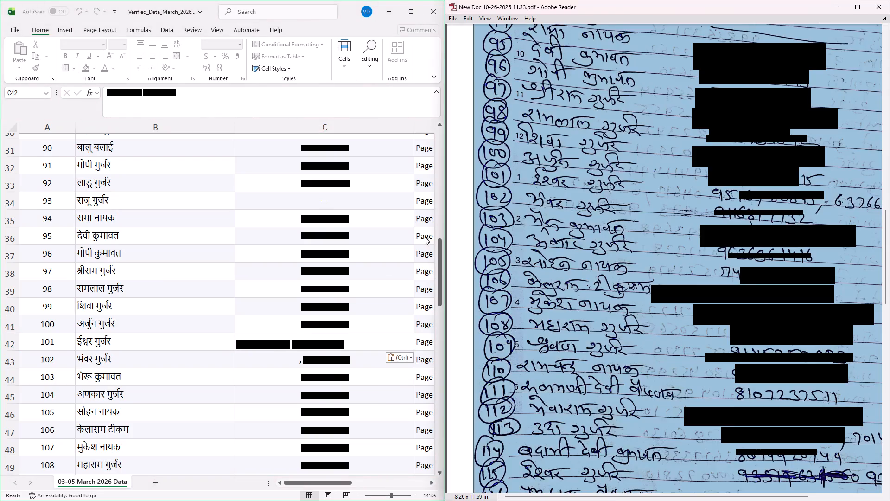
pyautogui.press('shift+super+s')
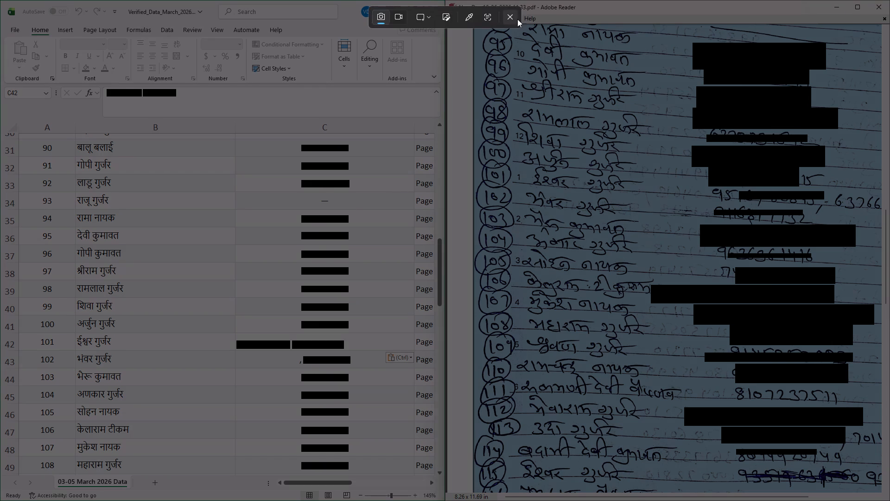
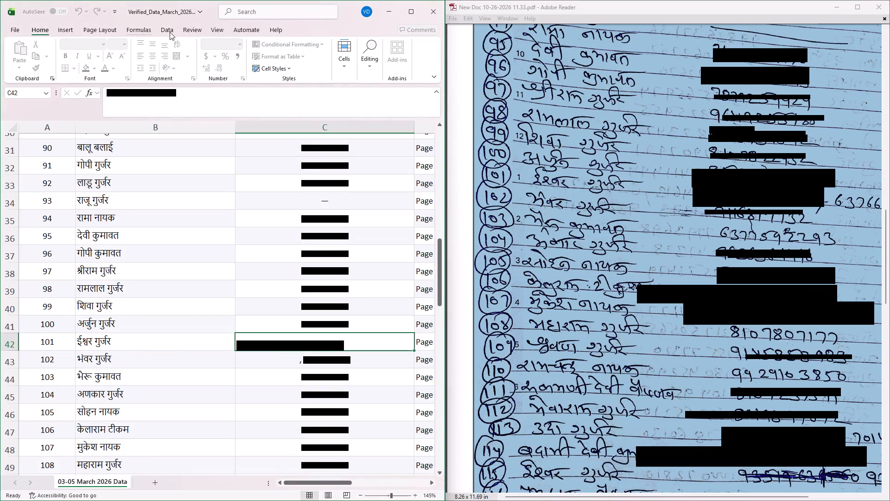
pyautogui.click(200, 29)
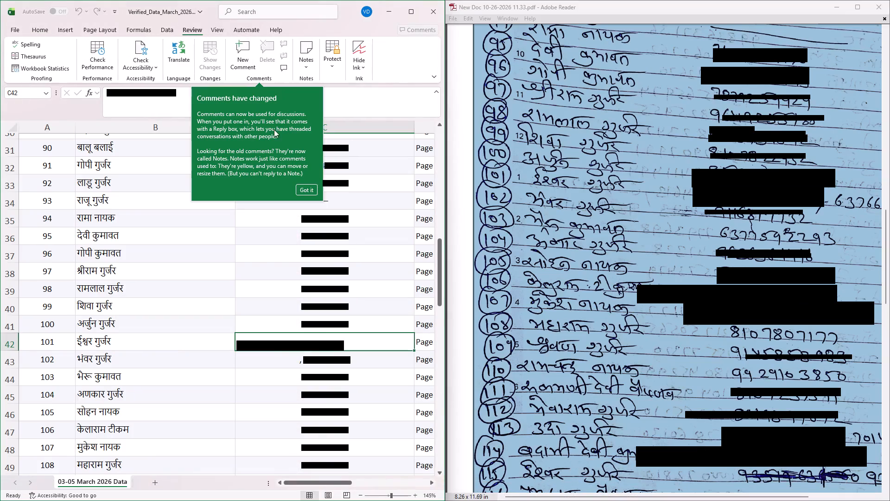
pyautogui.click(303, 193)
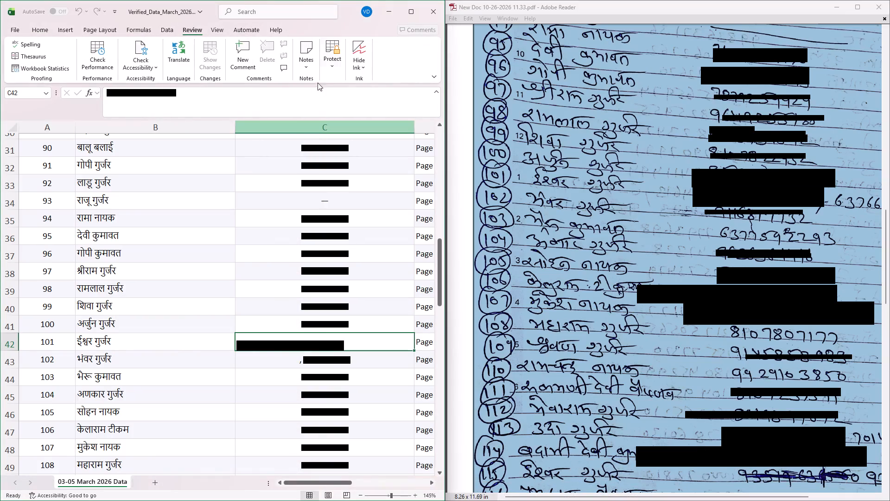
pyautogui.click(333, 67)
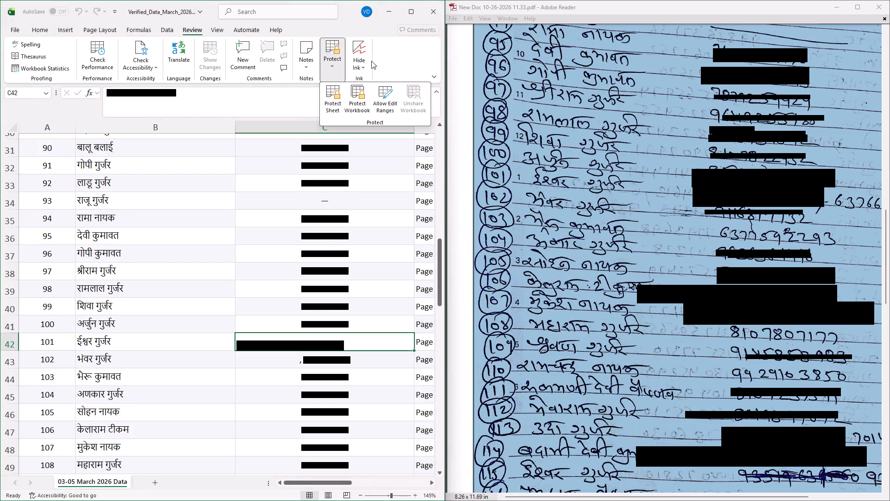
pyautogui.click(395, 58)
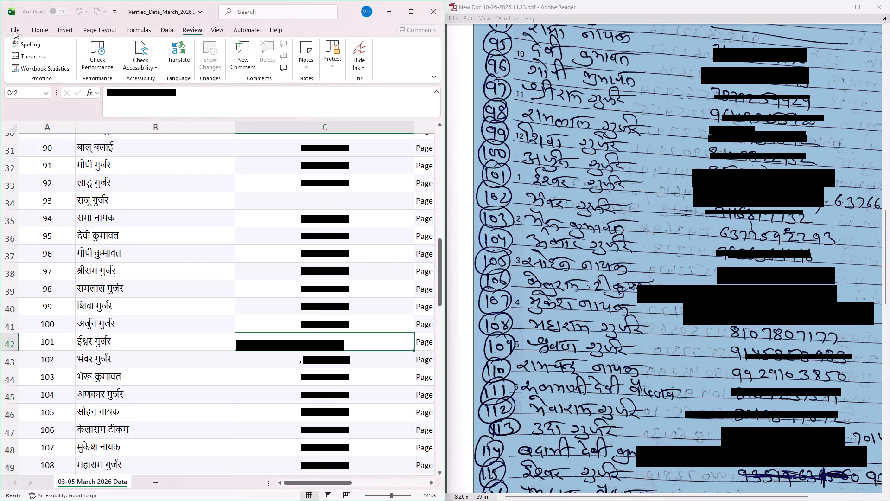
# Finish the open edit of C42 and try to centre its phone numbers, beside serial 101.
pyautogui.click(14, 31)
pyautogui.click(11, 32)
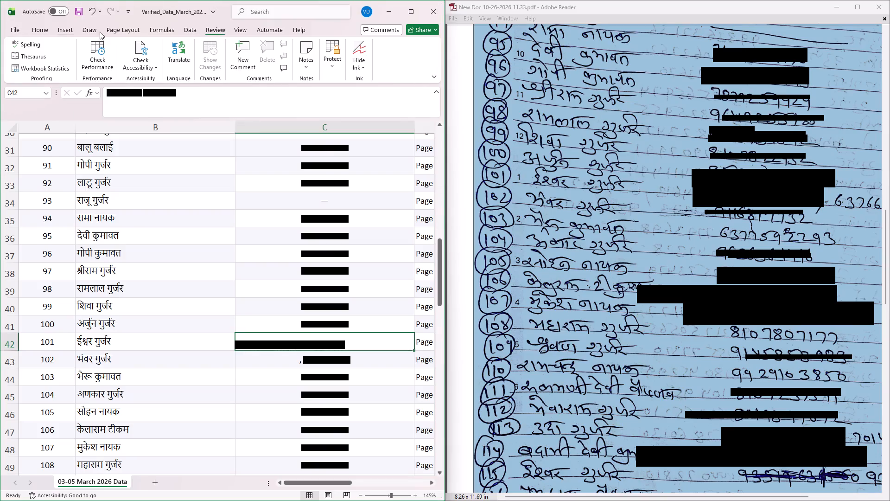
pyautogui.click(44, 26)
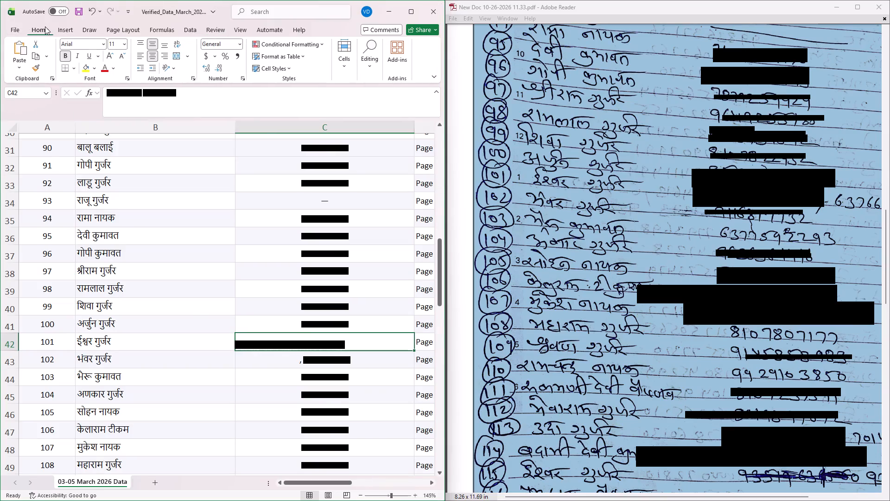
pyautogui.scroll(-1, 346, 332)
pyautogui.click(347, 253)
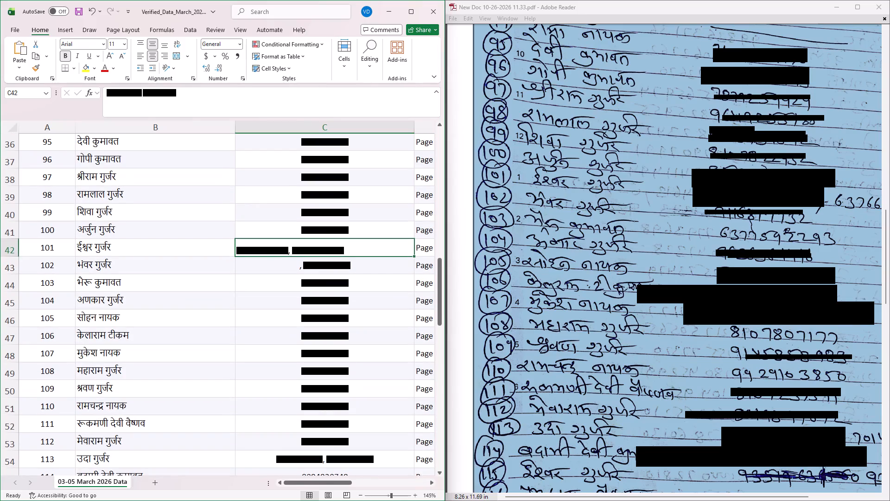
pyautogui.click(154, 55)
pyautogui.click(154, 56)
# Undo the recent changes to C42 and C43, including the move of the first two phone numbers to serial 101.
pyautogui.click(93, 10)
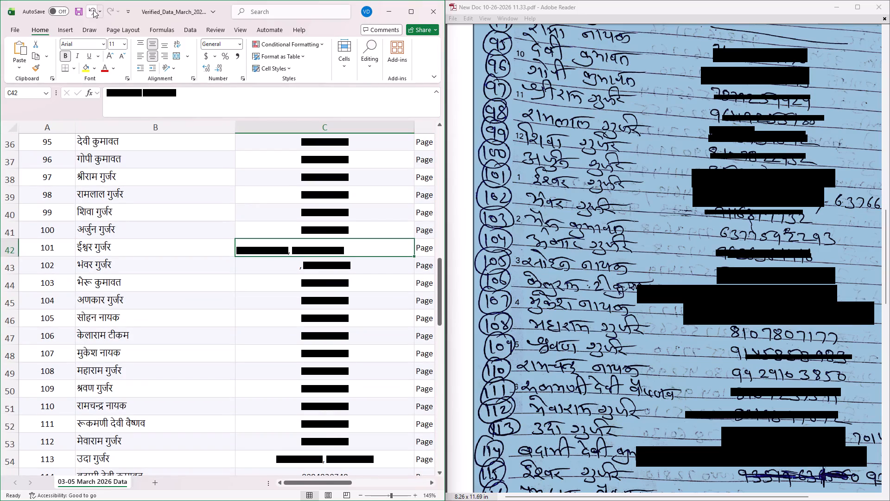
pyautogui.click(93, 10)
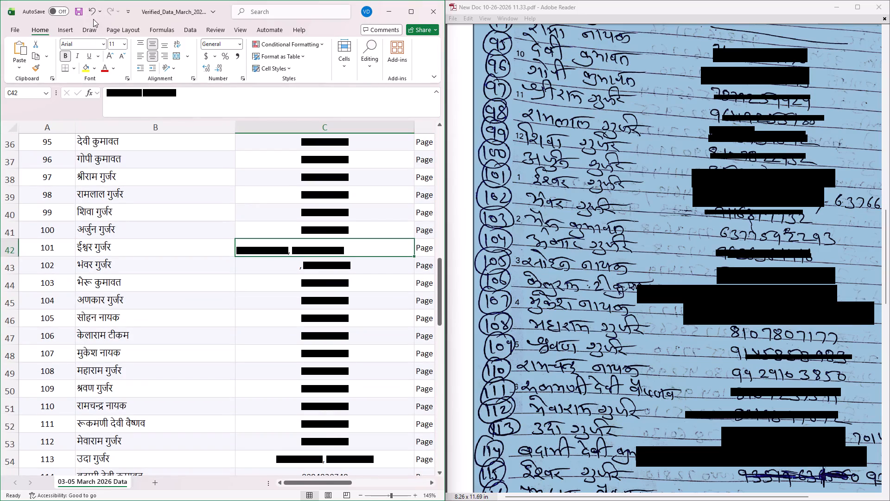
pyautogui.click(93, 19)
pyautogui.click(93, 15)
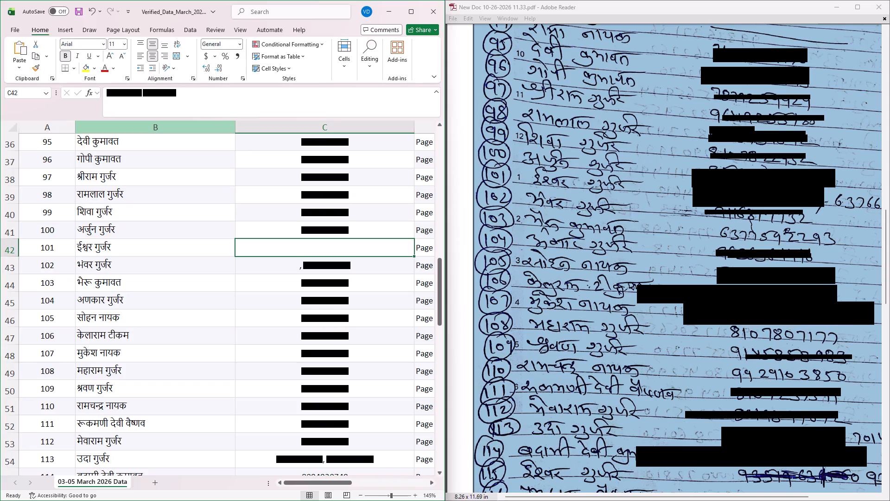
pyautogui.click(92, 9)
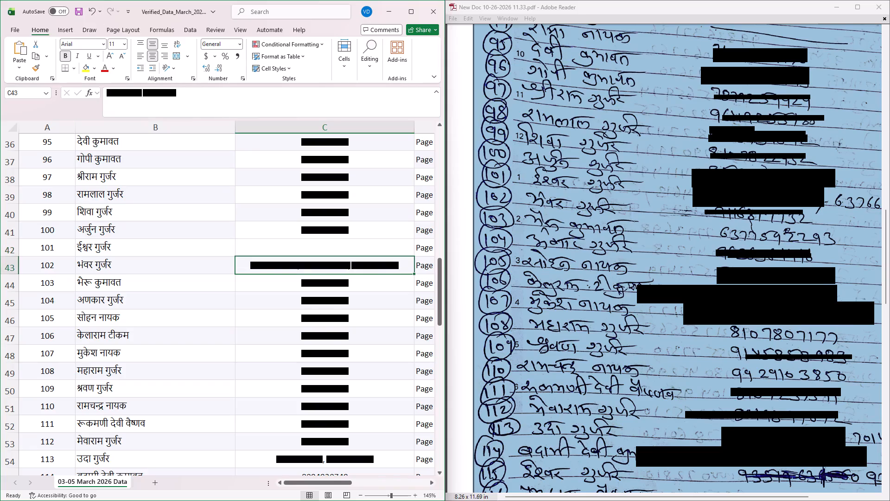
# Move the phone numbers in C43, beside serial 102, up to C42, beside serial 101.
pyautogui.click(352, 328)
pyautogui.click(329, 268)
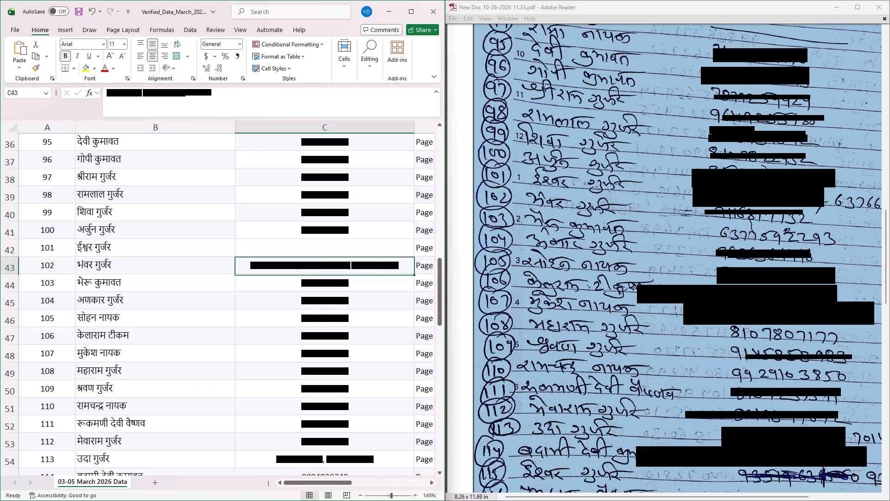
pyautogui.moveTo(329, 268); pyautogui.dragTo(323, 266)
pyautogui.moveTo(321, 256); pyautogui.dragTo(318, 248)
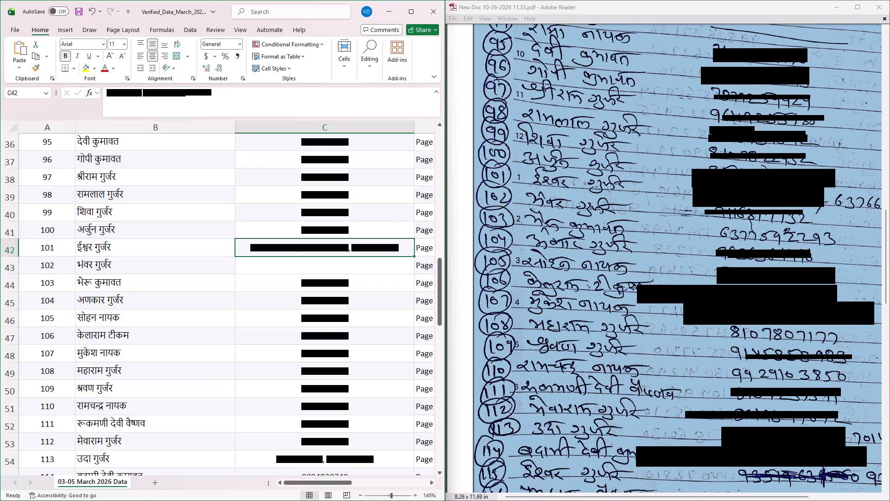
# Move the third phone number out of C42 into C43, leaving the first two numbers beside serial 101.
pyautogui.click(229, 96)
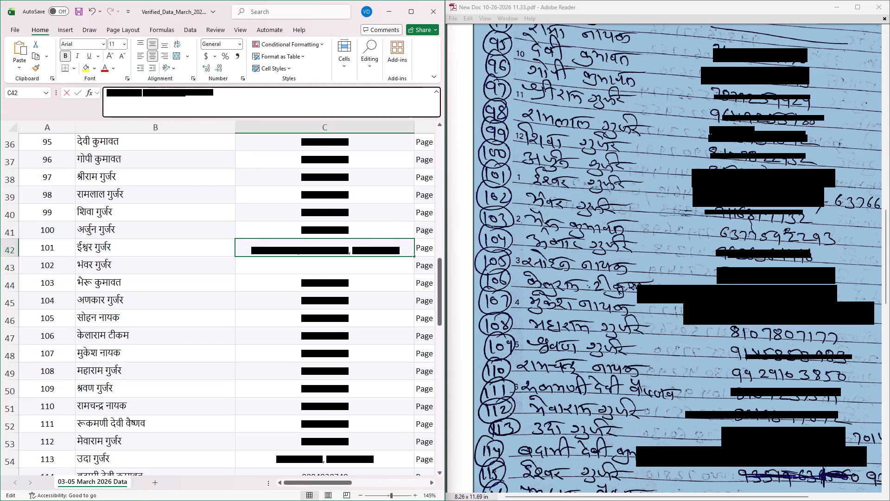
pyautogui.moveTo(178, 93); pyautogui.dragTo(216, 94)
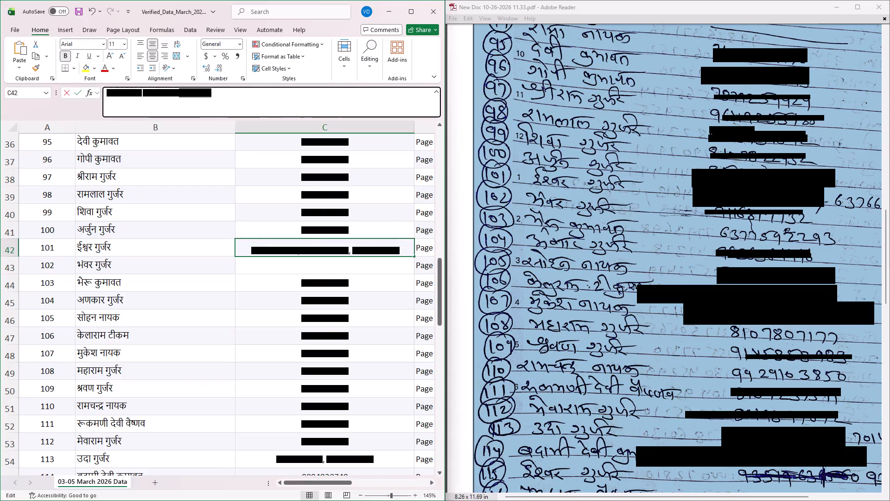
pyautogui.hotkey('ctrl', 'c')
pyautogui.click(229, 94)
pyautogui.press('BackSpace')
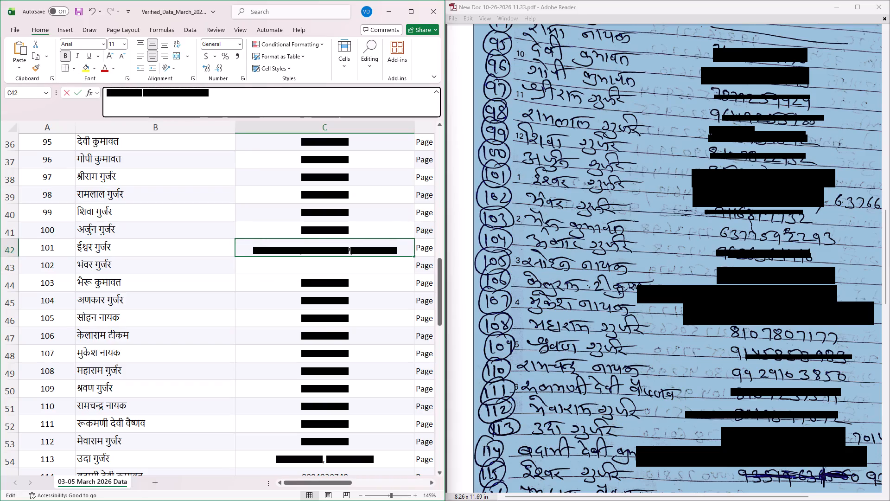
pyautogui.press('BackSpace')
pyautogui.press('BackSpace')
pyautogui.press('BackSpace')
pyautogui.press('BackSpace')
pyautogui.press('BackSpace')
pyautogui.press('BackSpace')
pyautogui.press('BackSpace')
pyautogui.press('BackSpace')
pyautogui.press('BackSpace')
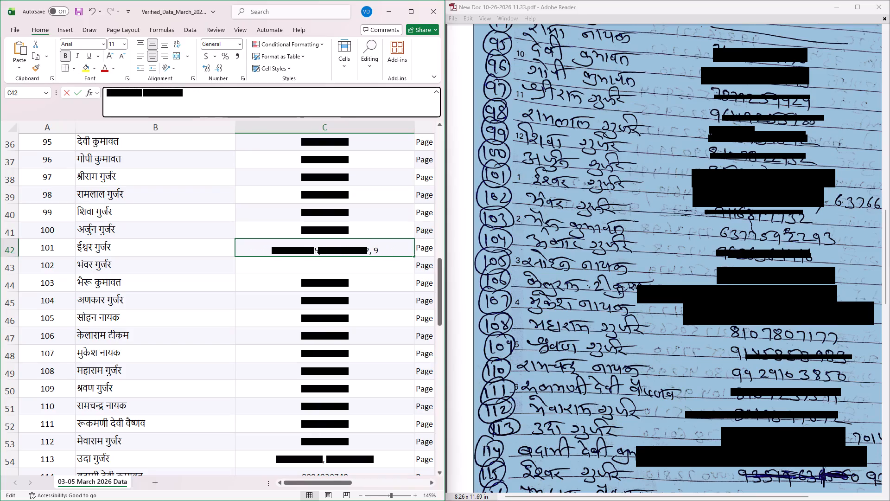
pyautogui.press('BackSpace')
pyautogui.press('BackSpace')
pyautogui.click(327, 264)
pyautogui.hotkey('ctrl', 'v')
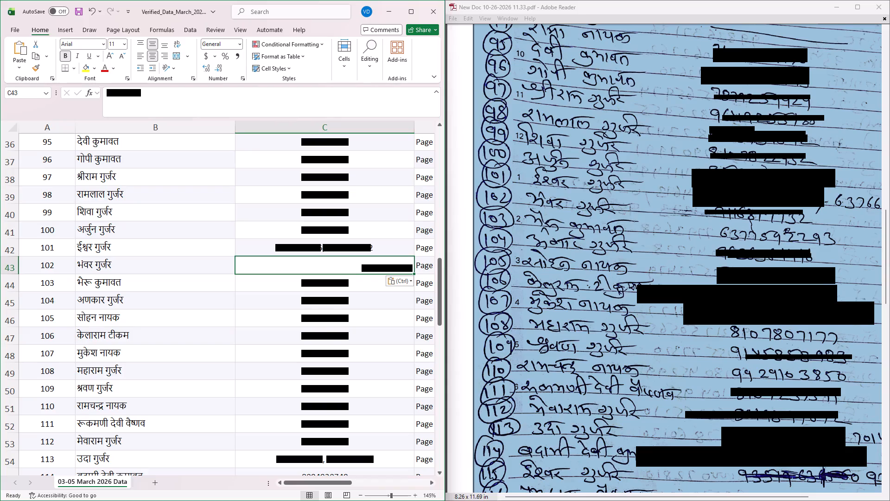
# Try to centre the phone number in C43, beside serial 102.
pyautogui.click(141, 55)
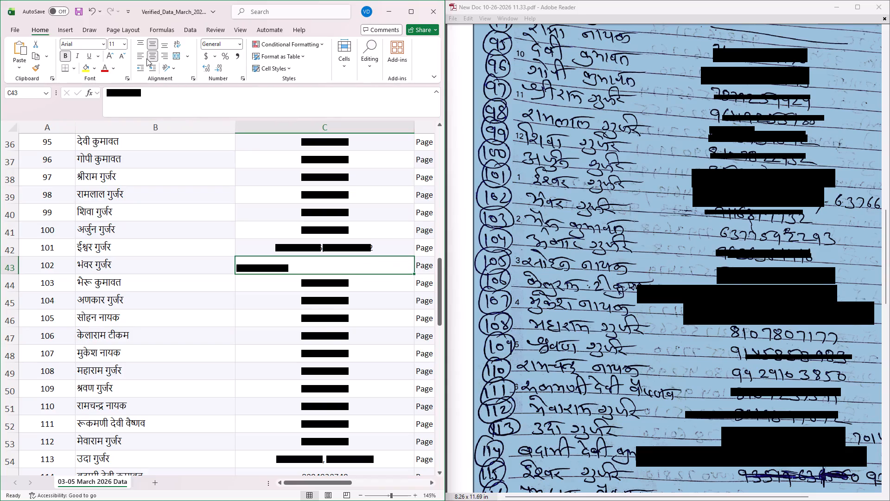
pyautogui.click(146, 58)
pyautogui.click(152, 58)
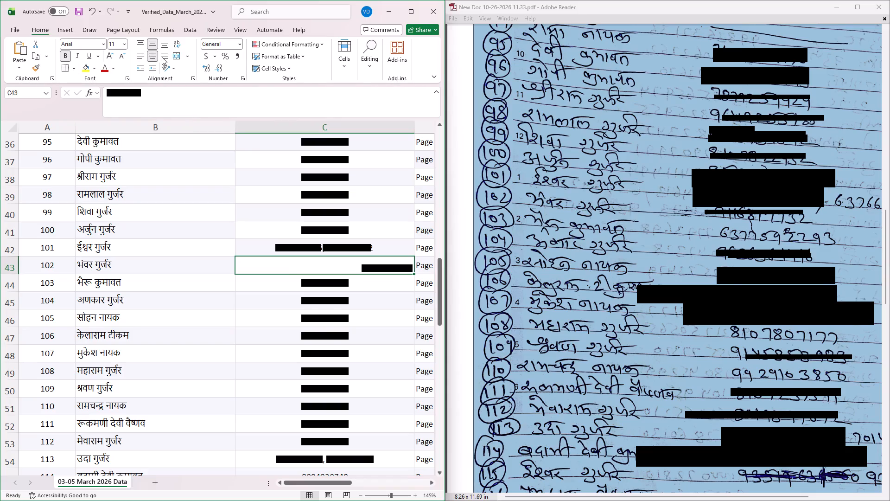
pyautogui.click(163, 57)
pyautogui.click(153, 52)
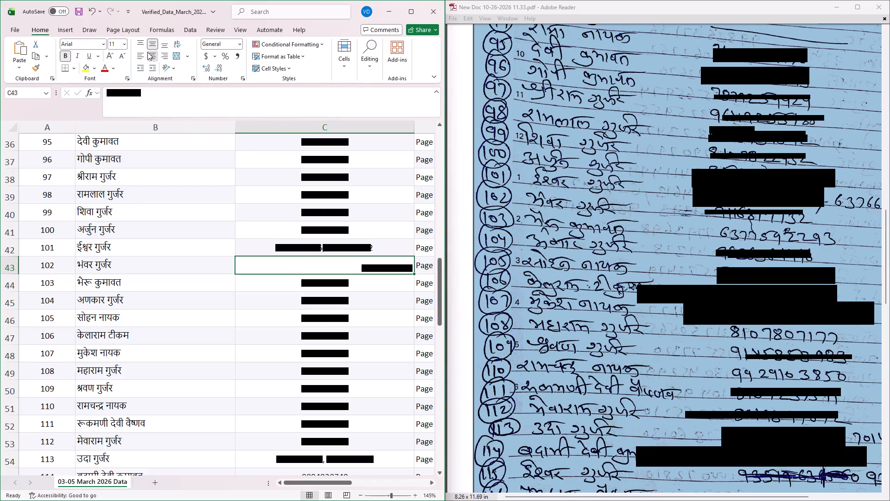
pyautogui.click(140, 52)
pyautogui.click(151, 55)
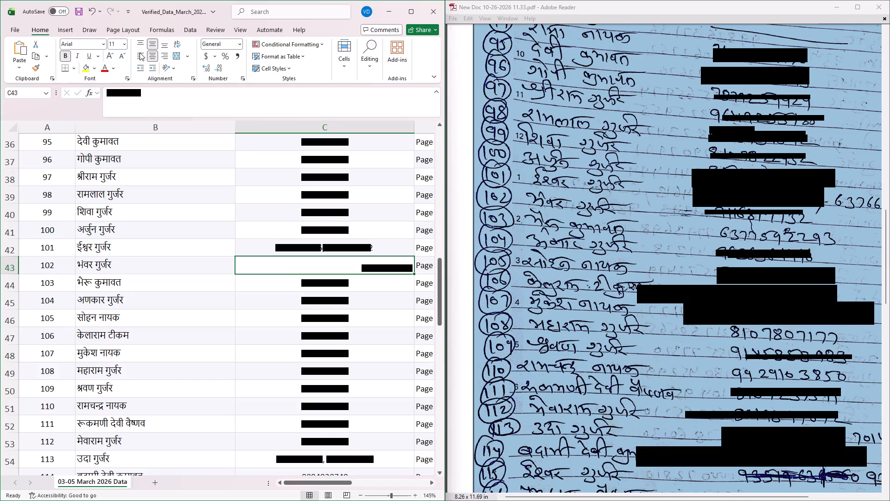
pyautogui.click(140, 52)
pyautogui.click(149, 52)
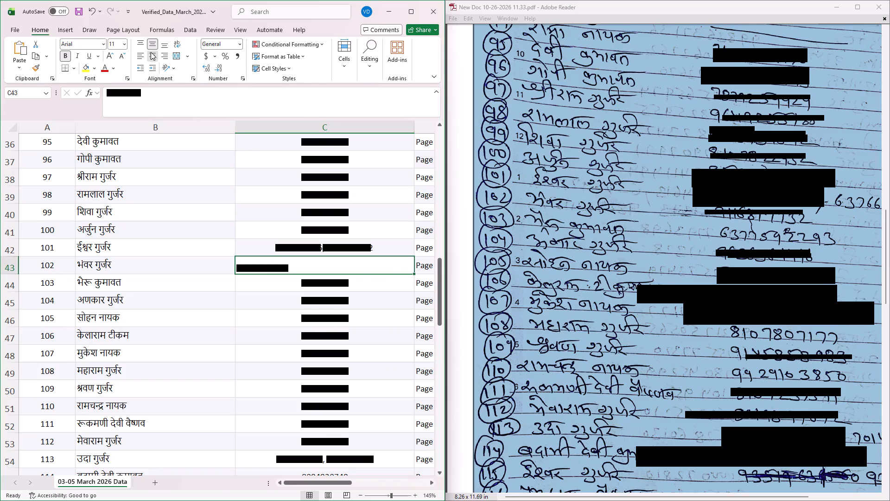
# Compare cells C42 and C43 with each other and with the scanned diary entries for serials 101 and 102.
pyautogui.click(735, 300)
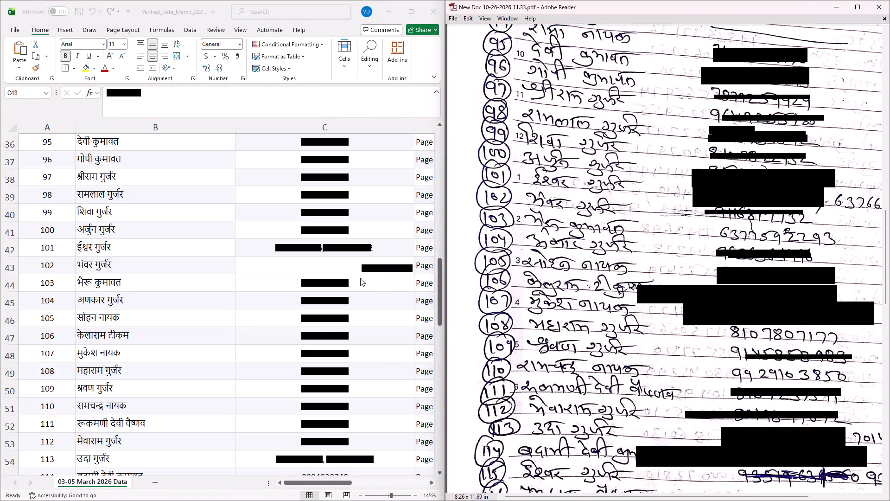
pyautogui.click(363, 263)
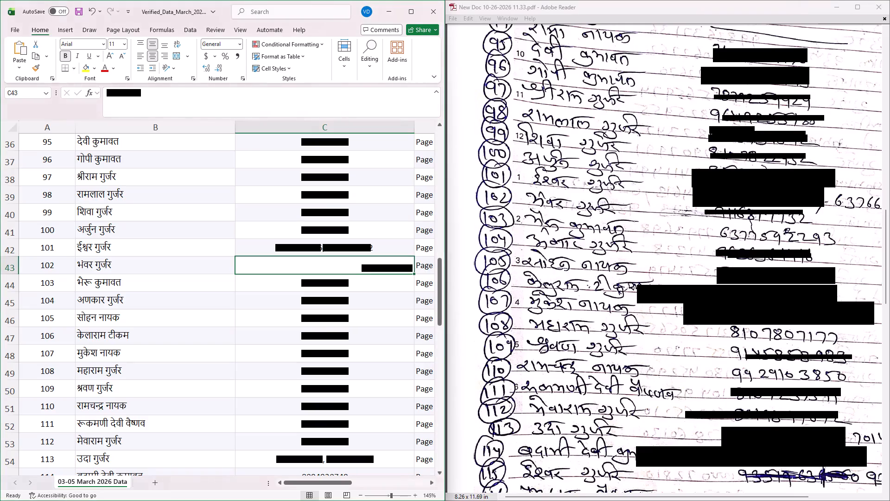
pyautogui.click(352, 245)
pyautogui.click(346, 273)
pyautogui.click(346, 251)
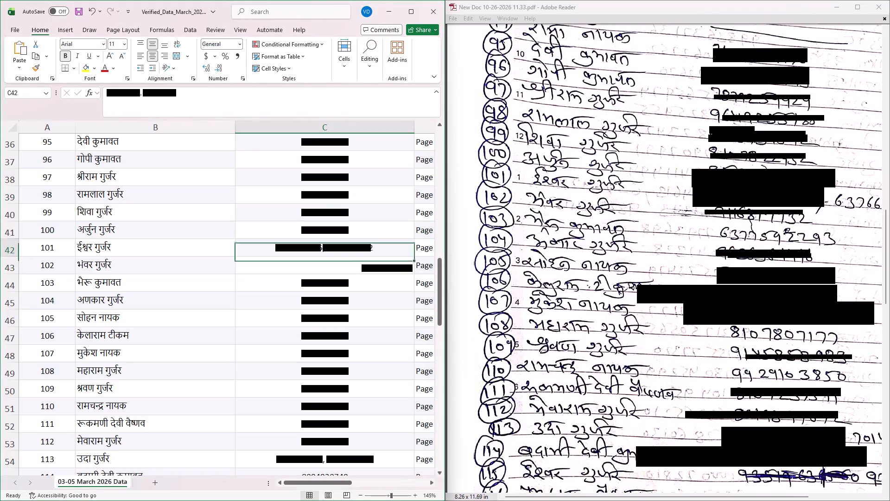
pyautogui.click(346, 271)
pyautogui.click(346, 250)
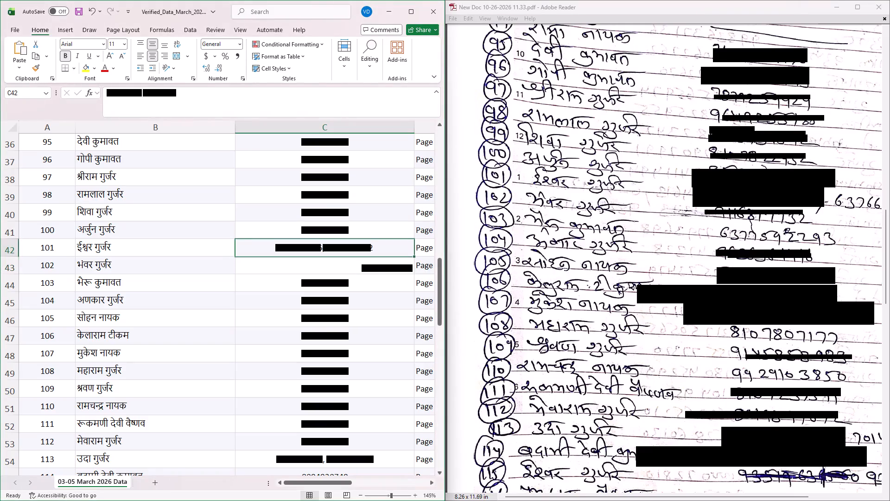
pyautogui.click(344, 268)
pyautogui.click(345, 250)
pyautogui.click(345, 263)
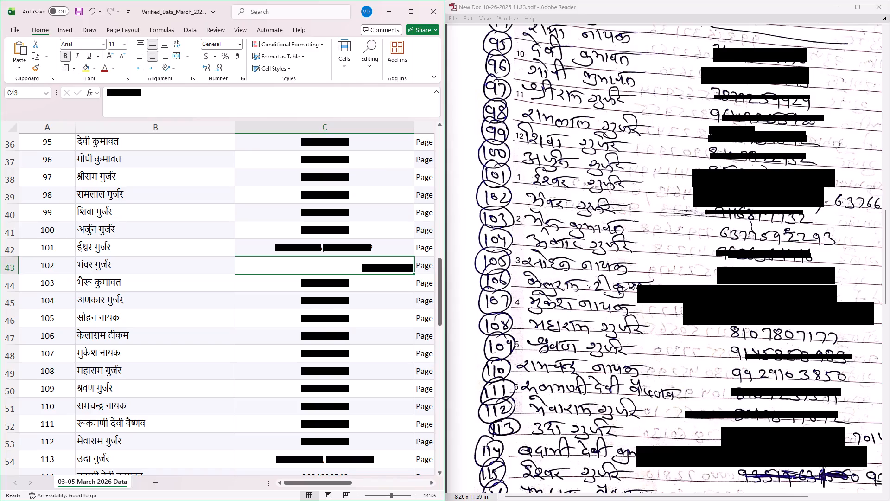
pyautogui.click(120, 304)
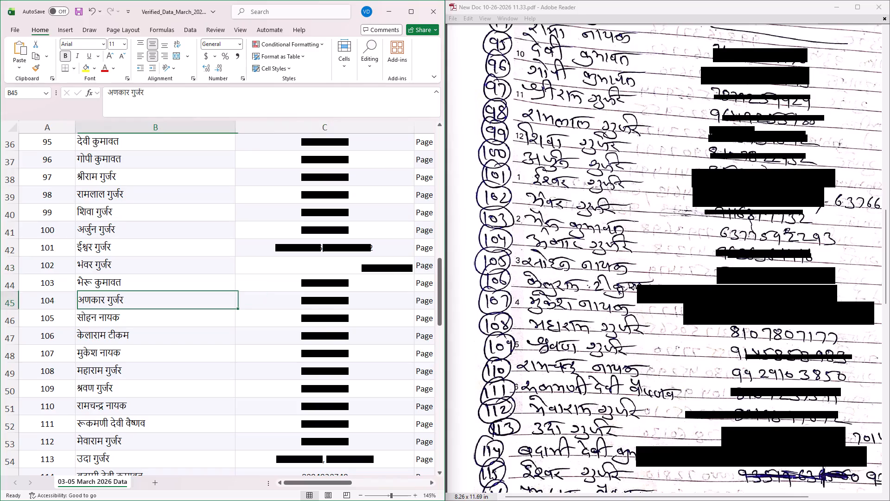
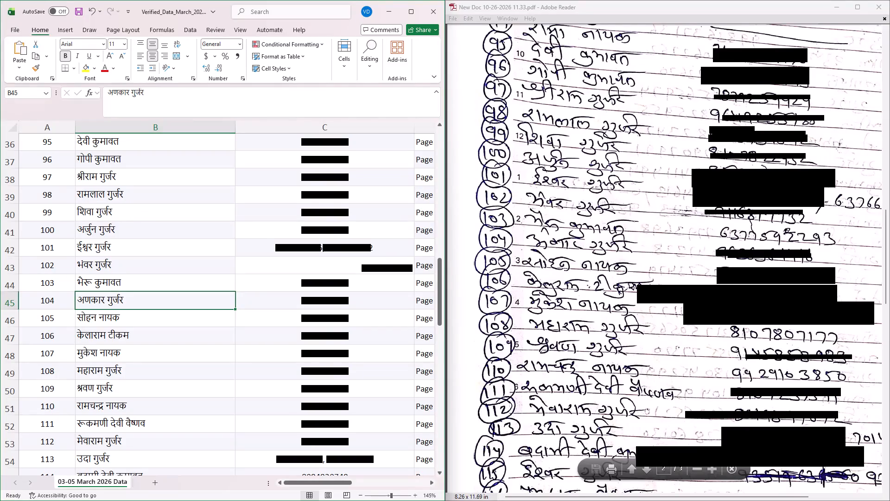
# Replace the misspelled first name in B45, beside serial 104, with अंकार, keeping the surname.
pyautogui.click(130, 98)
pyautogui.press('BackSpace')
pyautogui.press('BackSpace')
pyautogui.press('BackSpace')
pyautogui.press('BackSpace')
pyautogui.press('BackSpace')
pyautogui.press('BackSpace')
pyautogui.press('BackSpace')
pyautogui.press('BackSpace')
pyautogui.press('BackSpace')
pyautogui.press('BackSpace')
pyautogui.press('BackSpace')
pyautogui.press('BackSpace')
pyautogui.press('BackSpace')
pyautogui.press('BackSpace')
pyautogui.press('BackSpace')
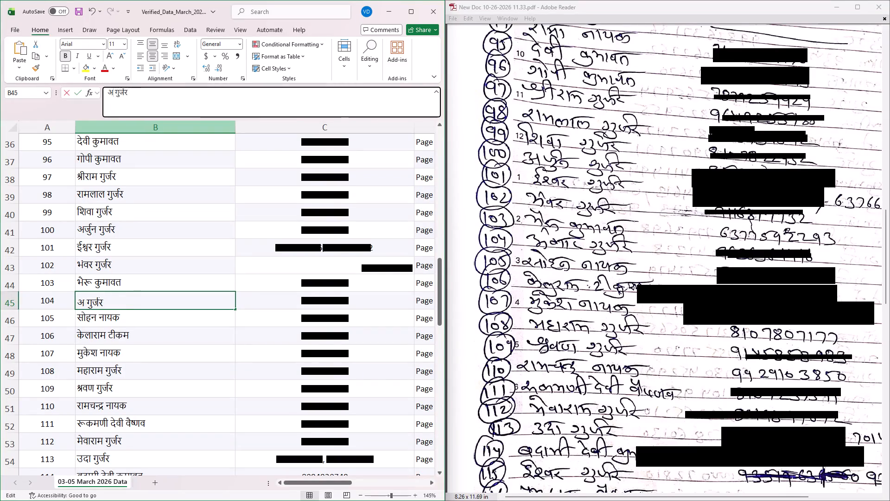
pyautogui.hotkey('ctrl', 'v')
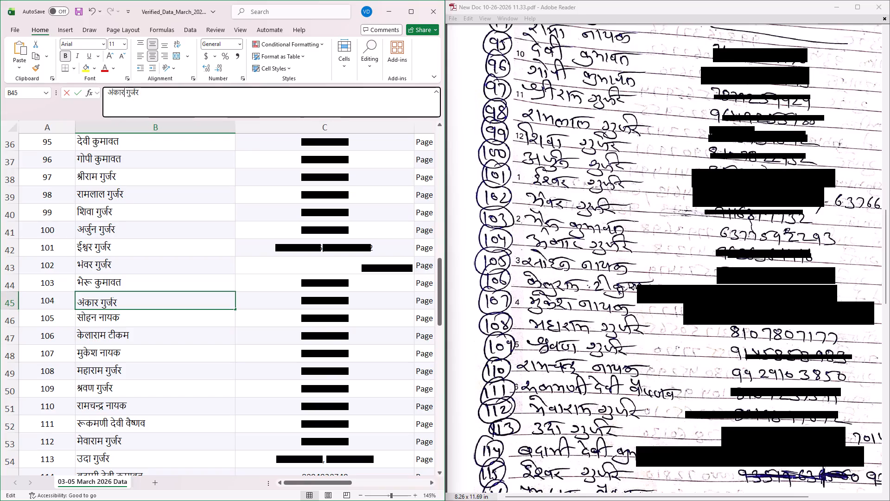
# Examine the page and line notes beside the phone numbers and the scanned 04 March diary entries around serials 91 to 113.
pyautogui.moveTo(308, 484); pyautogui.dragTo(318, 484)
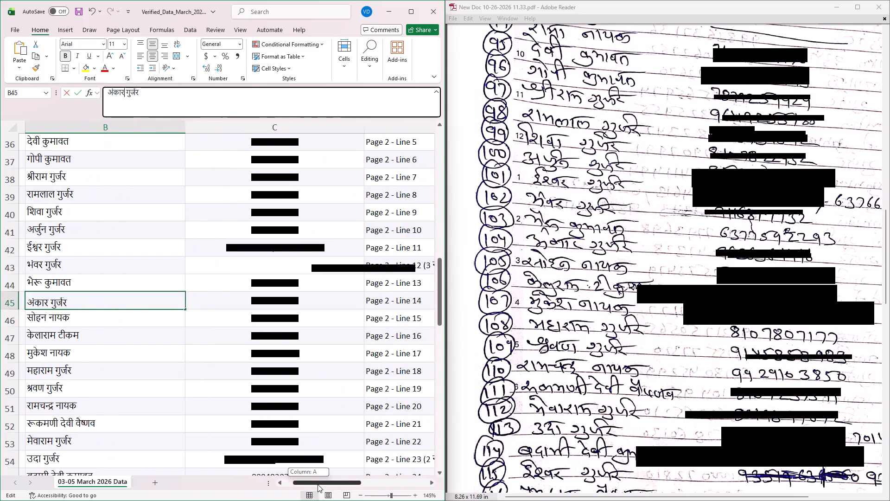
pyautogui.moveTo(318, 484); pyautogui.dragTo(330, 485)
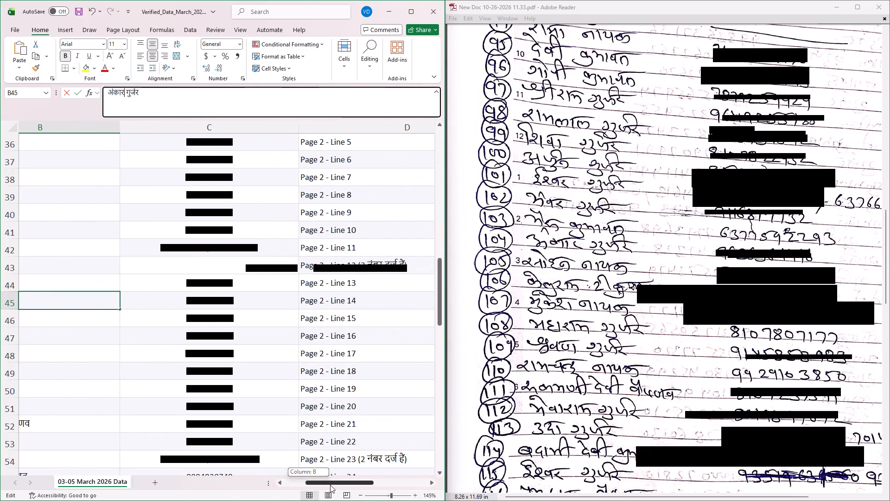
pyautogui.moveTo(330, 485); pyautogui.dragTo(284, 492)
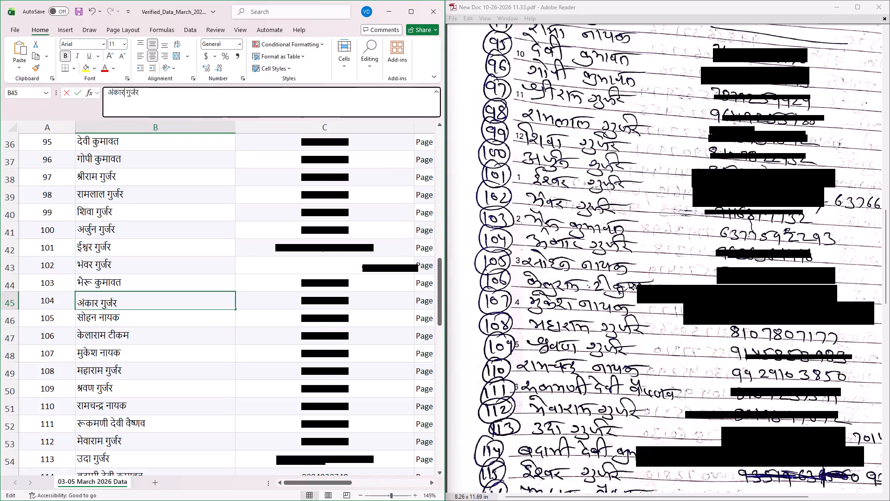
pyautogui.keyDown('ctrl'); pyautogui.scroll(3, 644, 311); pyautogui.keyUp('ctrl')
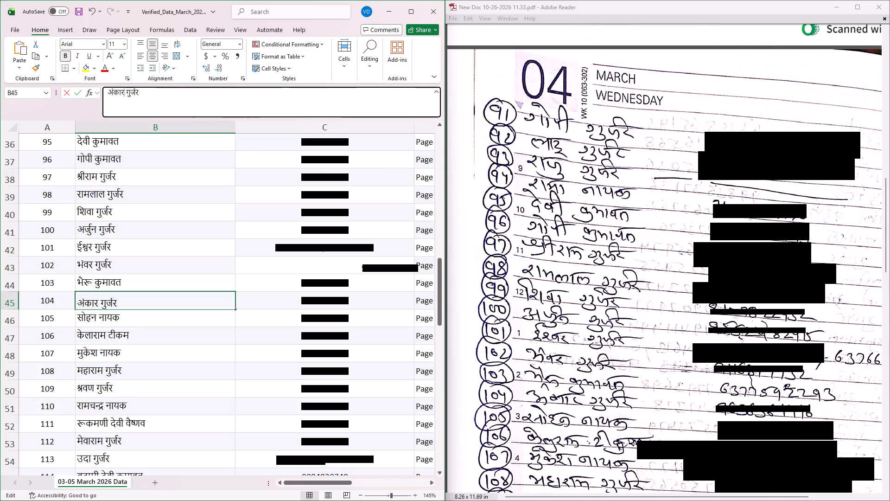
pyautogui.keyDown('ctrl'); pyautogui.scroll(-2, 645, 316); pyautogui.keyUp('ctrl')
pyautogui.keyDown('ctrl'); pyautogui.scroll(3, 617, 331); pyautogui.keyUp('ctrl')
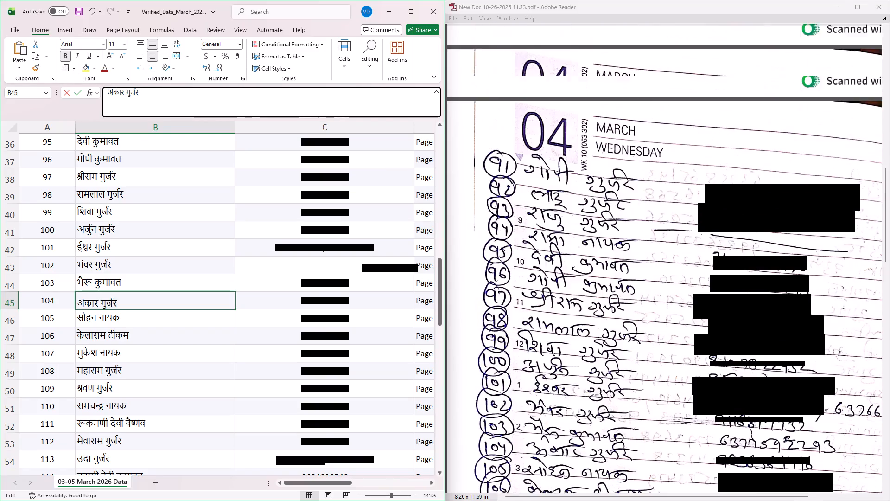
pyautogui.keyDown('ctrl'); pyautogui.scroll(-2, 617, 331); pyautogui.keyUp('ctrl')
pyautogui.click(617, 330)
pyautogui.scroll(1, 610, 331)
pyautogui.click(610, 331)
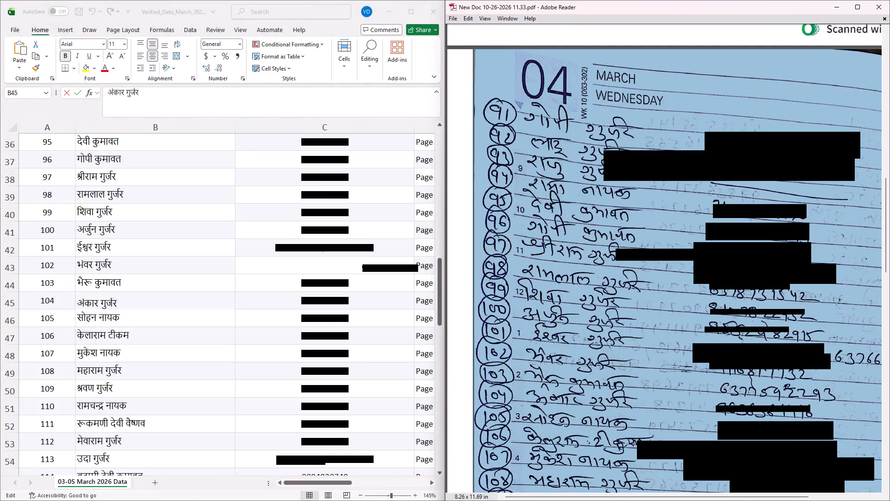
pyautogui.keyDown('shift'); pyautogui.scroll(4, 610, 332); pyautogui.keyUp('shift')
pyautogui.keyDown('shift'); pyautogui.scroll(-3, 610, 332); pyautogui.keyUp('shift')
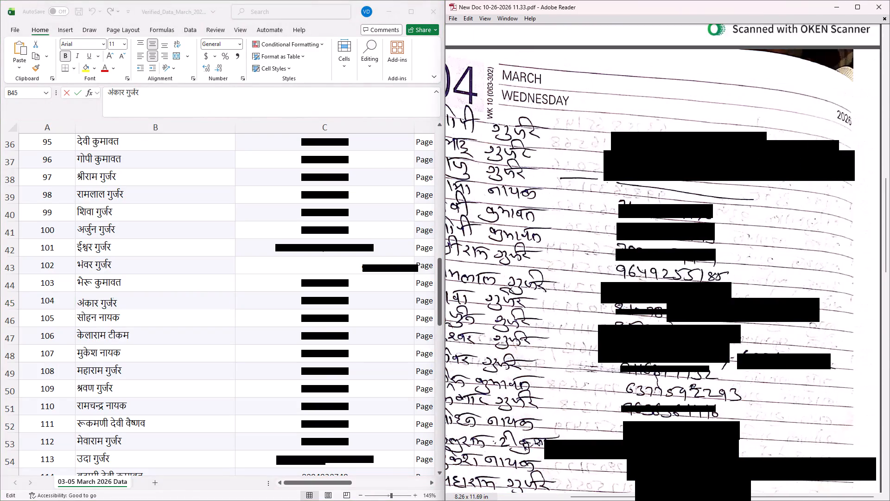
pyautogui.keyDown('shift'); pyautogui.scroll(3, 610, 332); pyautogui.keyUp('shift')
pyautogui.keyDown('shift'); pyautogui.scroll(-4, 610, 332); pyautogui.keyUp('shift')
pyautogui.keyDown('shift'); pyautogui.scroll(3, 610, 332); pyautogui.keyUp('shift')
pyautogui.keyDown('ctrl'); pyautogui.scroll(4, 605, 339); pyautogui.keyUp('ctrl')
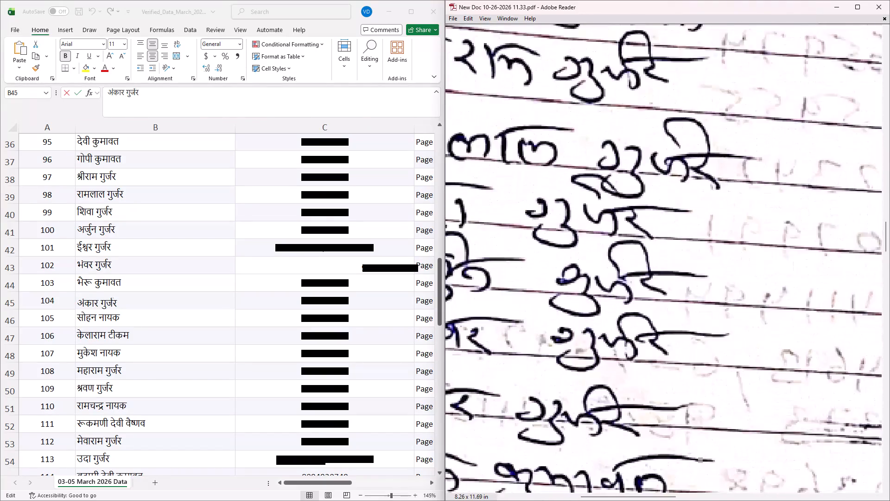
pyautogui.keyDown('ctrl'); pyautogui.scroll(-3, 604, 339); pyautogui.keyUp('ctrl')
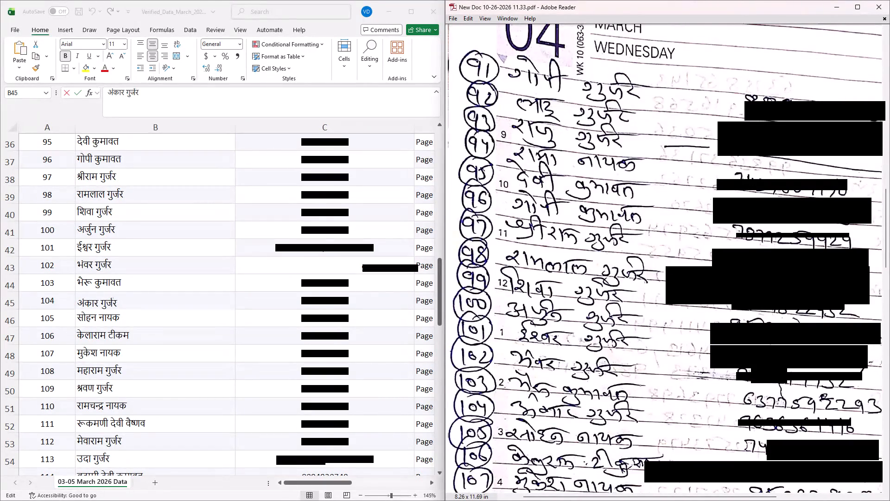
pyautogui.scroll(-3, 546, 370)
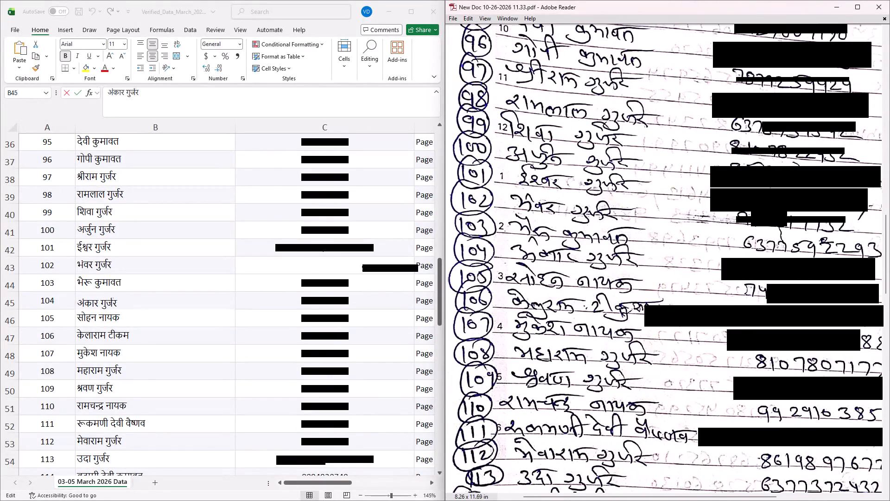
pyautogui.scroll(2, 545, 365)
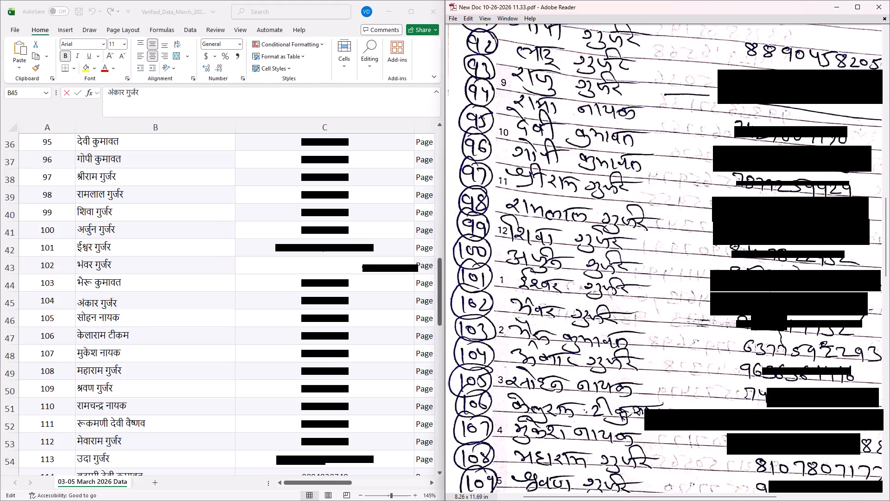
pyautogui.scroll(-1, 561, 360)
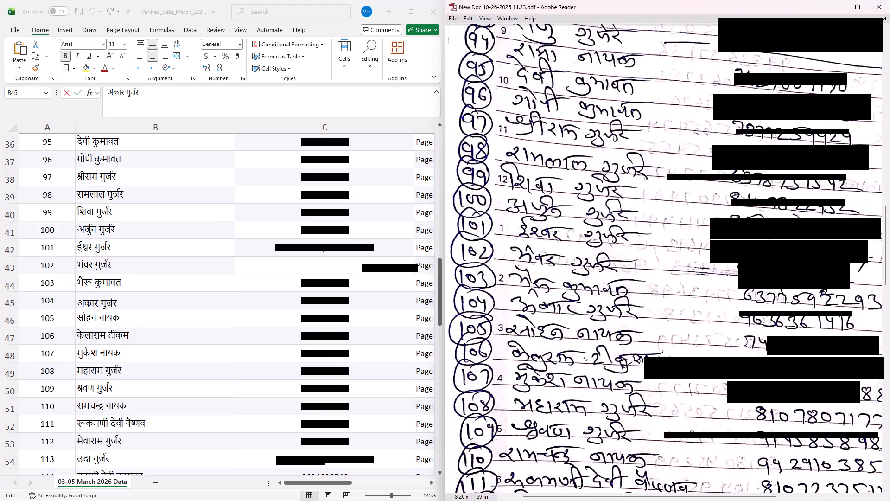
pyautogui.keyDown('ctrl'); pyautogui.scroll(1, 558, 360); pyautogui.keyUp('ctrl')
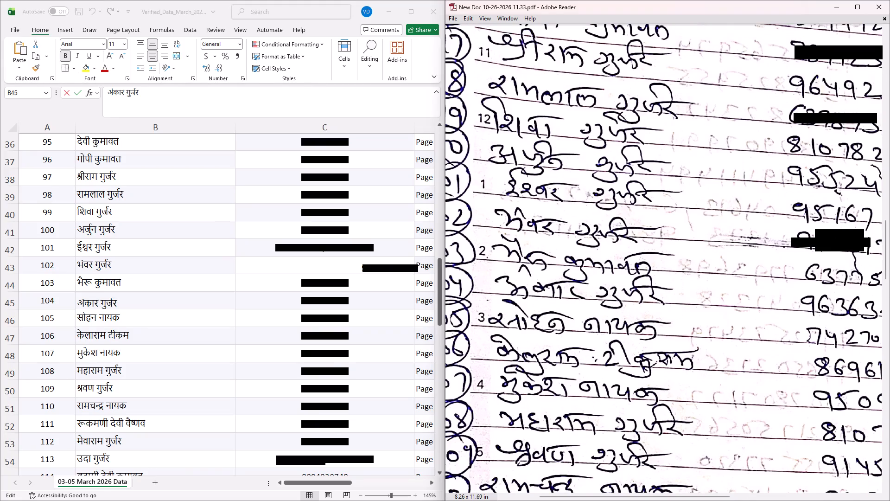
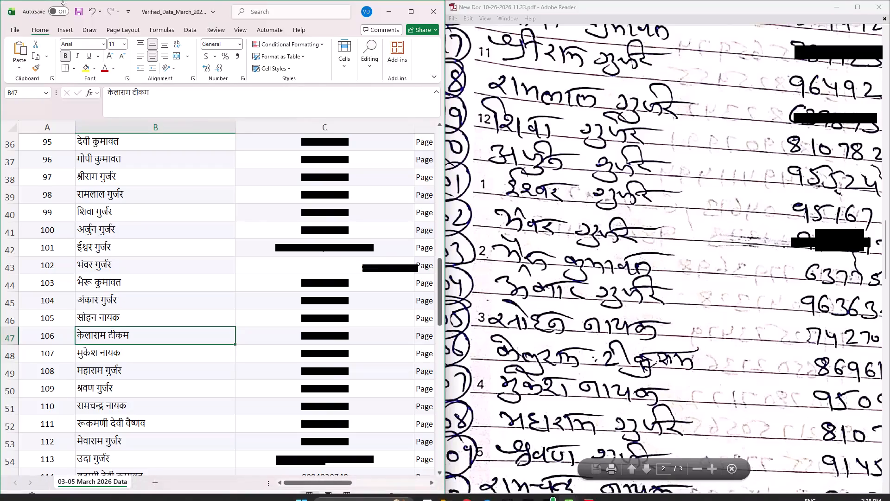
# Correct the first name in B47, beside serial 106, to केलुराम, keeping the second word.
pyautogui.click(121, 87)
pyautogui.press('BackSpace')
pyautogui.press('BackSpace')
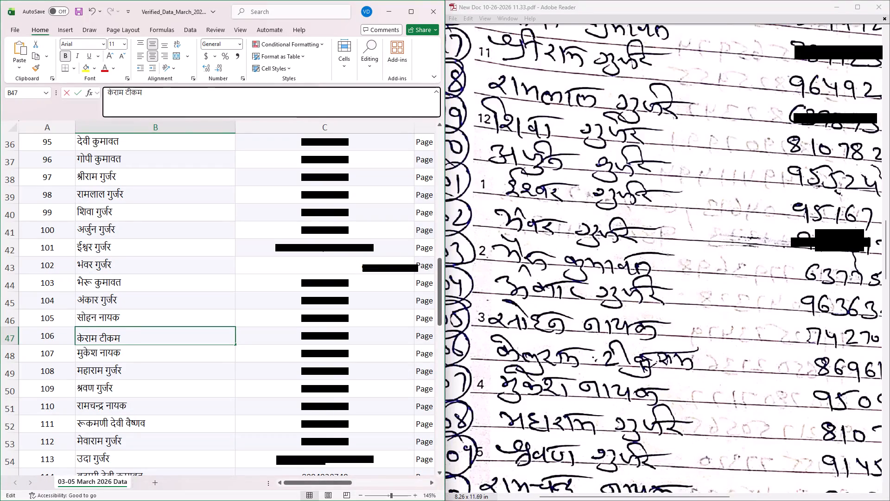
pyautogui.hotkey('ctrl', 'v')
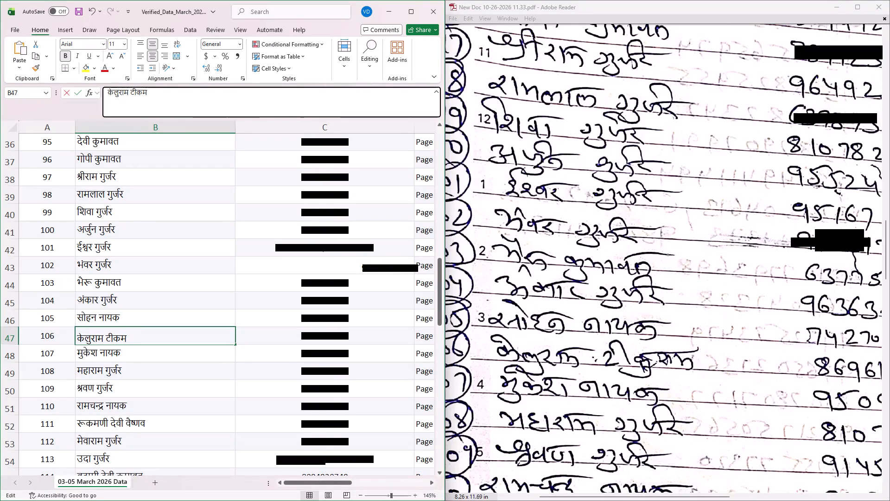
pyautogui.click(127, 347)
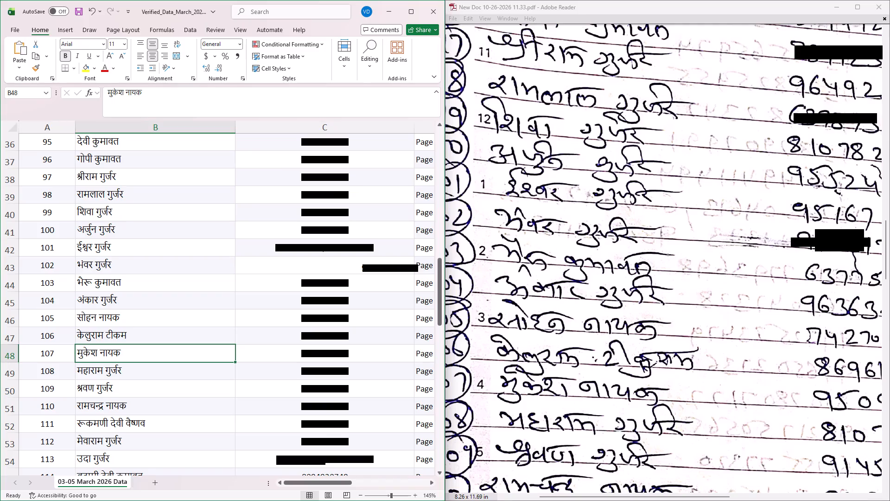
# Compare the names beside serials 107 to 113 with the scanned diary entries, reading on to the end of the diary page.
pyautogui.click(141, 371)
pyautogui.click(144, 389)
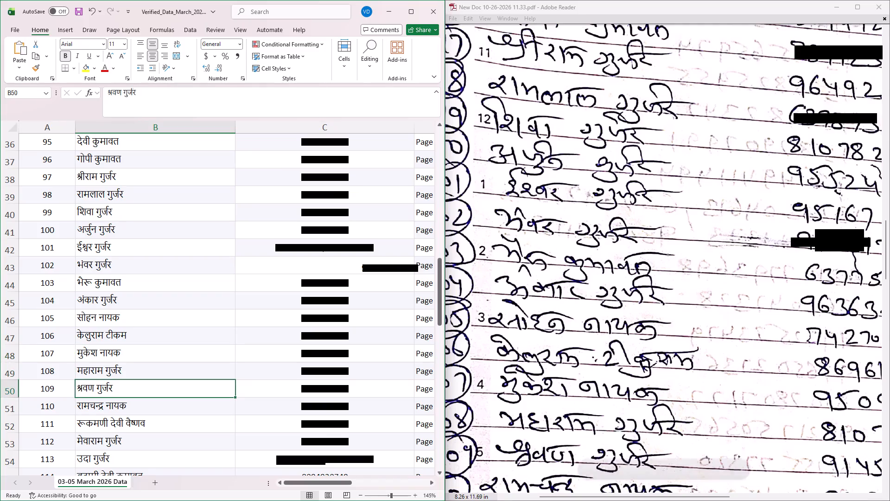
pyautogui.scroll(-3, 543, 402)
pyautogui.keyDown('ctrl'); pyautogui.scroll(-1, 556, 341); pyautogui.keyUp('ctrl')
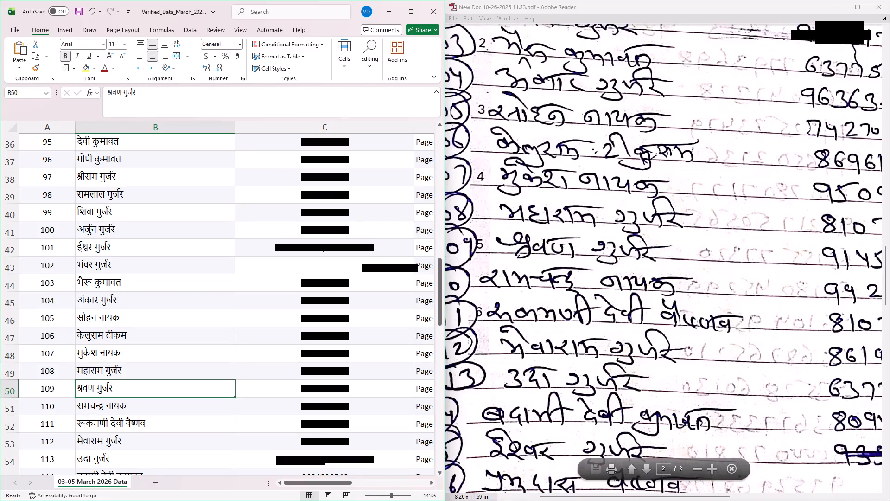
pyautogui.keyDown('ctrl'); pyautogui.scroll(-5, 556, 340); pyautogui.keyUp('ctrl')
pyautogui.scroll(2, 556, 340)
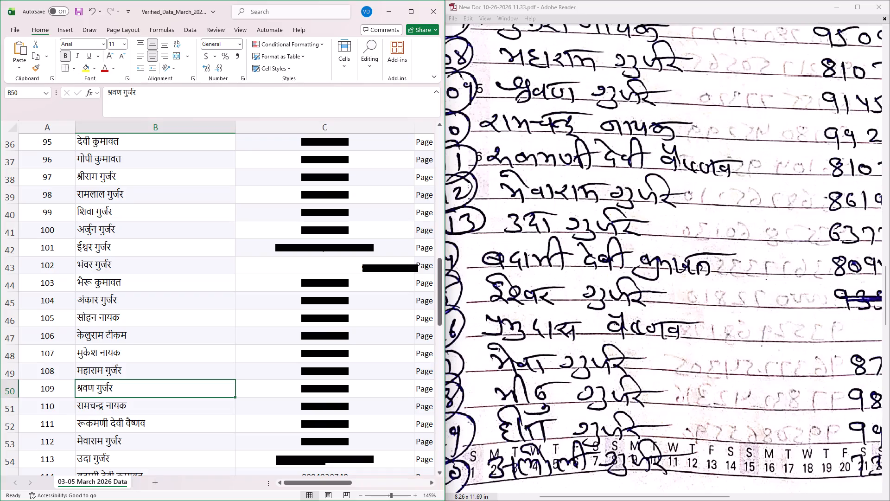
pyautogui.keyDown('ctrl'); pyautogui.scroll(-2, 557, 323); pyautogui.keyUp('ctrl')
pyautogui.keyDown('ctrl'); pyautogui.scroll(1, 557, 323); pyautogui.keyUp('ctrl')
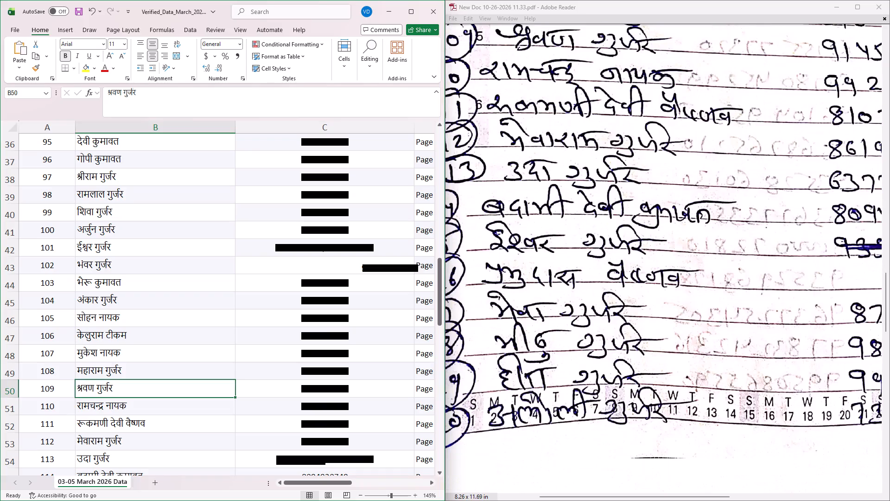
pyautogui.keyDown('ctrl'); pyautogui.scroll(1, 557, 321); pyautogui.keyUp('ctrl')
pyautogui.keyDown('ctrl'); pyautogui.scroll(-2, 557, 321); pyautogui.keyUp('ctrl')
pyautogui.keyDown('ctrl'); pyautogui.scroll(3, 557, 321); pyautogui.keyUp('ctrl')
# Examine the scanned entries 101 to 120 with their phone numbers, alongside the phone numbers and page and line notes in the sheet.
pyautogui.click(557, 321)
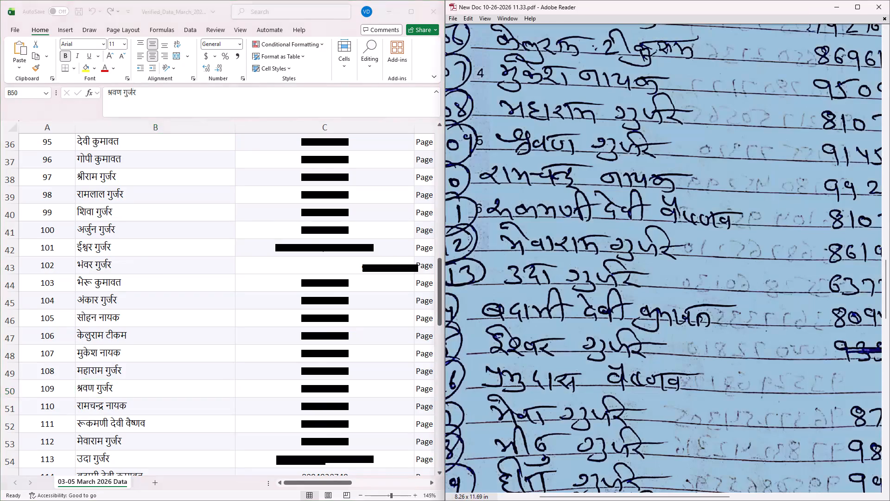
pyautogui.click(557, 320)
pyautogui.keyDown('ctrl'); pyautogui.scroll(-2, 557, 320); pyautogui.keyUp('ctrl')
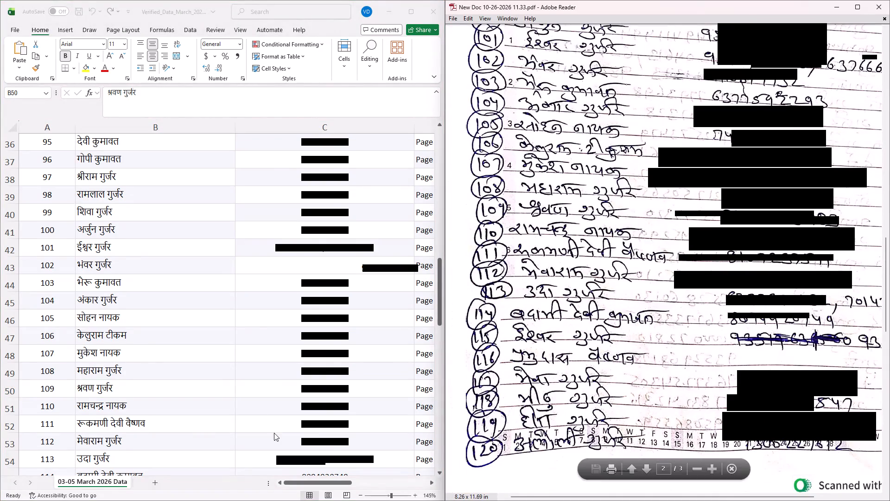
pyautogui.moveTo(319, 481); pyautogui.dragTo(343, 480)
pyautogui.moveTo(339, 484); pyautogui.dragTo(357, 483)
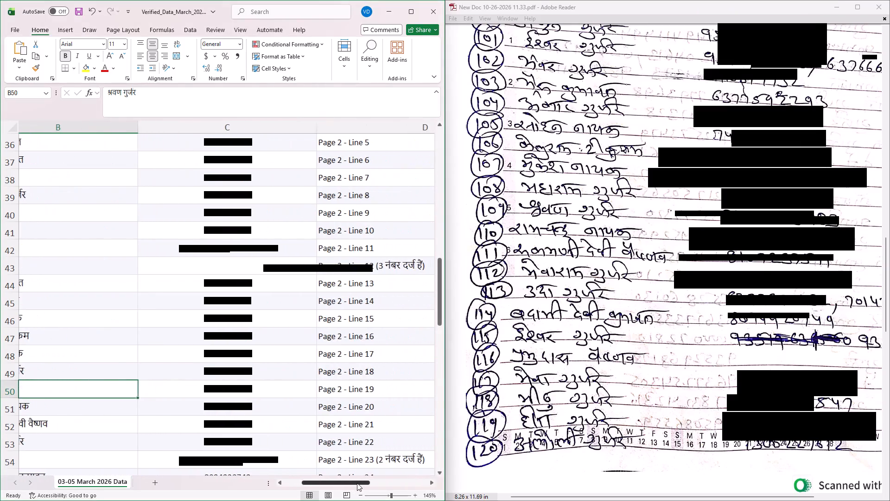
pyautogui.moveTo(357, 483); pyautogui.dragTo(345, 483)
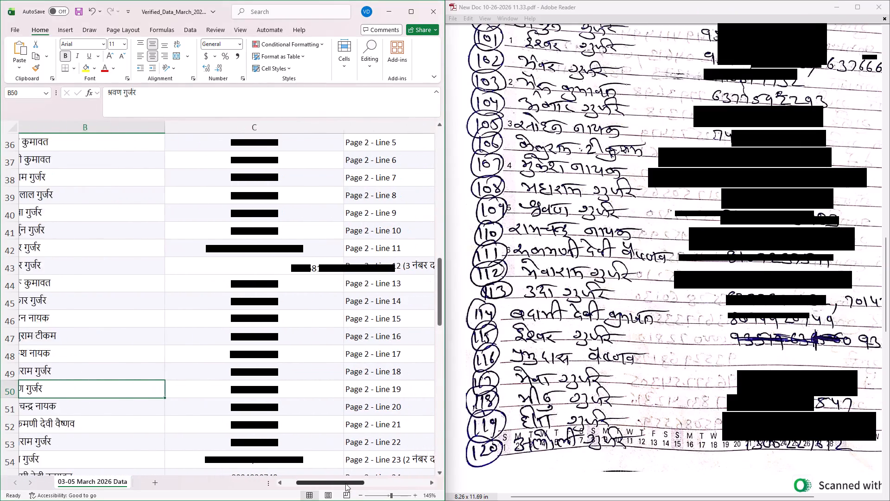
pyautogui.moveTo(345, 483); pyautogui.dragTo(325, 482)
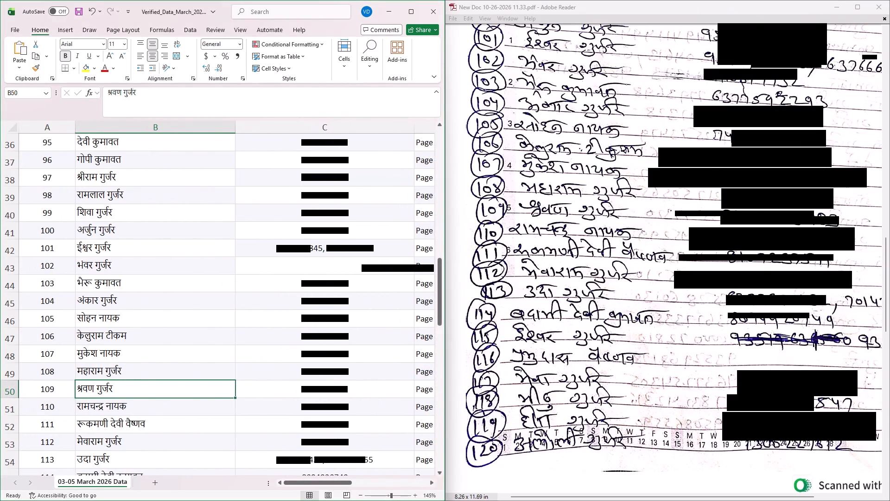
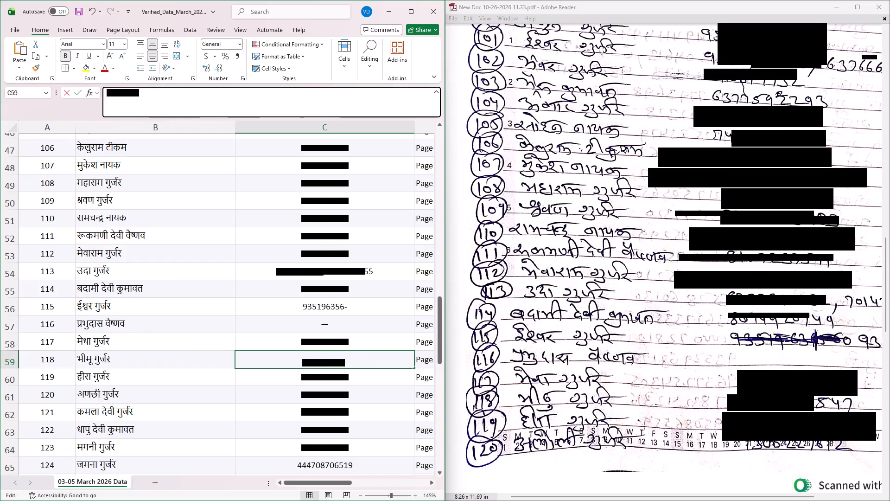
# Remove the trailing hyphens from the phone numbers in C59 and C56, beside serials 118 and 115.
pyautogui.press('BackSpace')
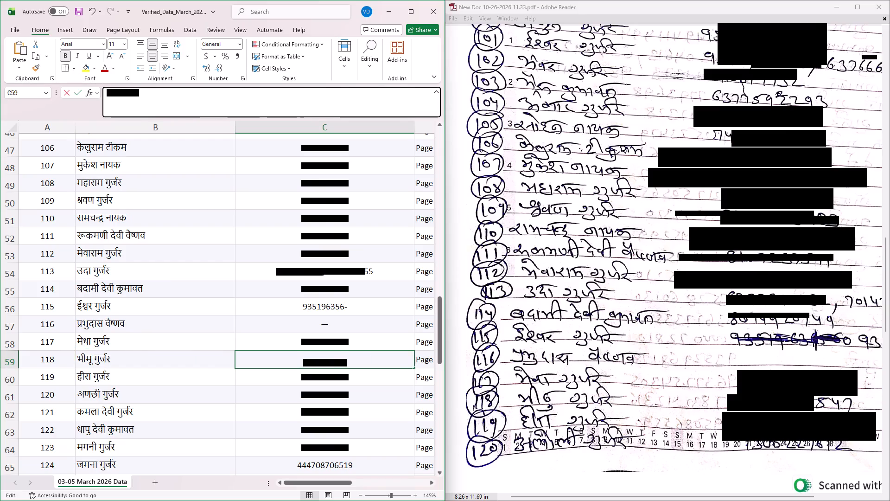
pyautogui.click(351, 312)
pyautogui.click(250, 101)
pyautogui.press('BackSpace')
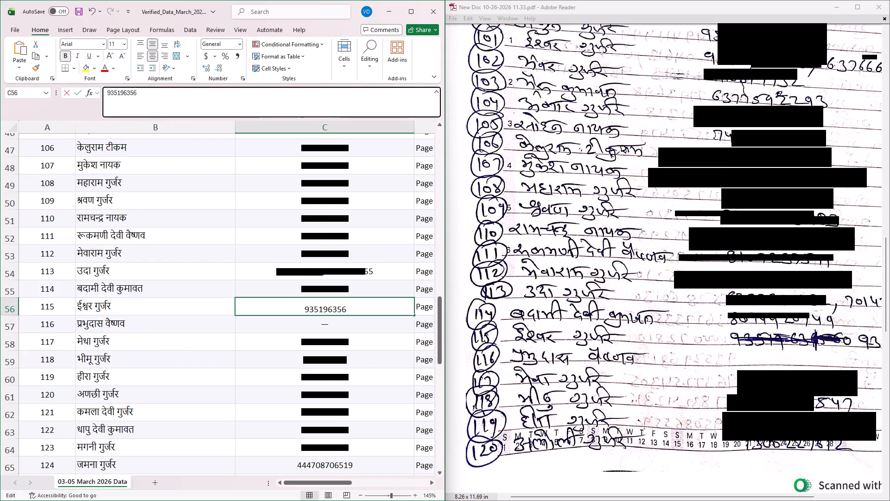
# Correct the first name in B59, beside serial 118, to मीढु, keeping the surname.
pyautogui.click(99, 357)
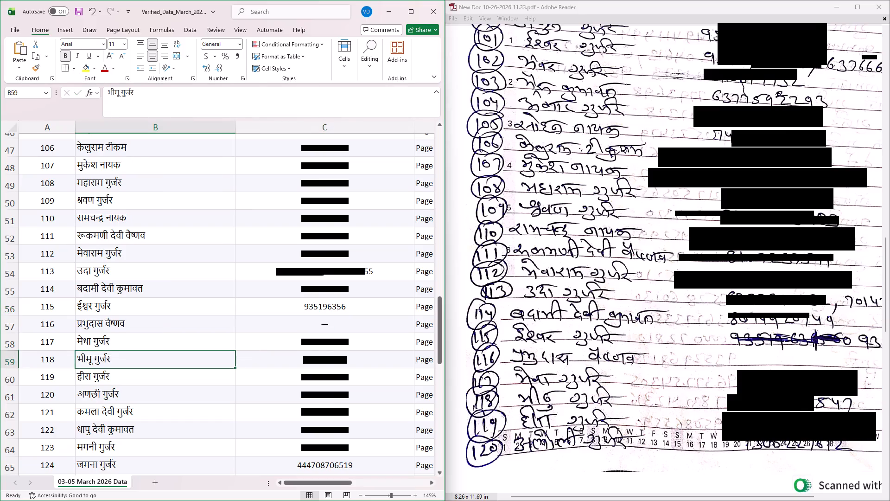
pyautogui.click(118, 90)
pyautogui.press('BackSpace')
pyautogui.press('BackSpace')
pyautogui.press('BackSpace')
pyautogui.press('BackSpace')
pyautogui.press('BackSpace')
pyautogui.press('BackSpace')
pyautogui.press('BackSpace')
pyautogui.press('BackSpace')
pyautogui.press('BackSpace')
pyautogui.press('BackSpace')
pyautogui.press('BackSpace')
pyautogui.press('BackSpace')
pyautogui.press('BackSpace')
pyautogui.press('BackSpace')
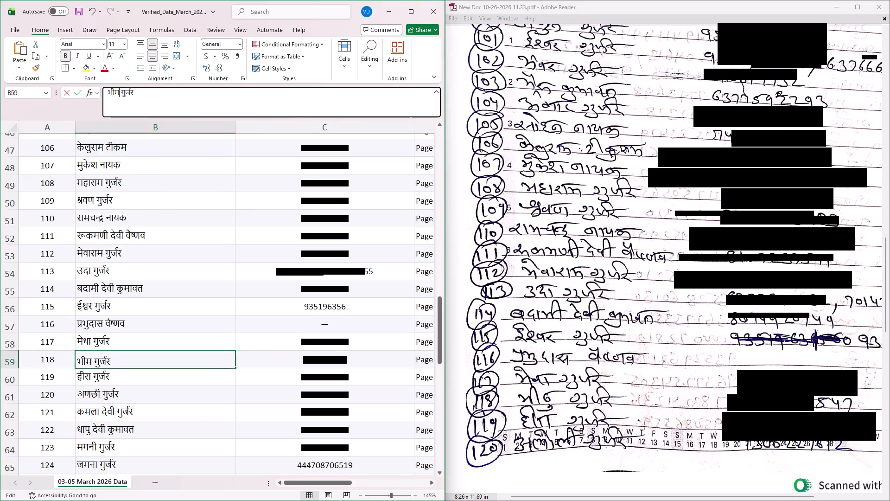
pyautogui.hotkey('ctrl', 'v')
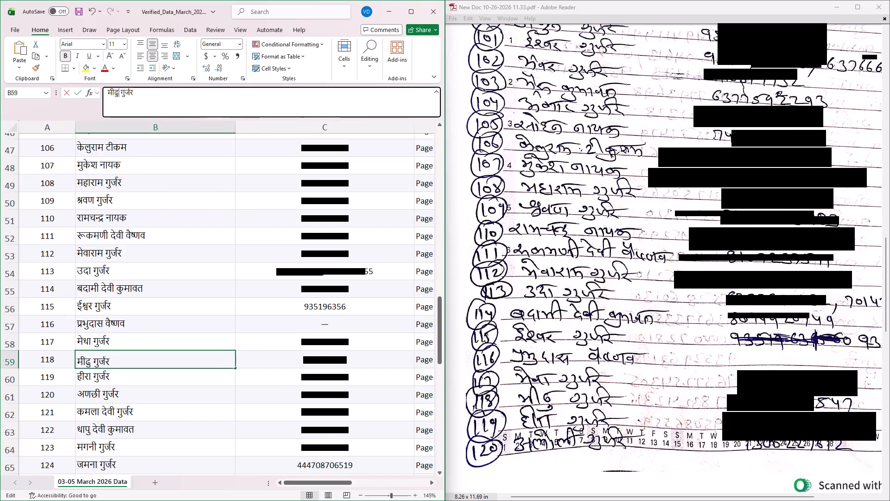
# Correct the first name in B58, beside serial 117, to मेवा, reusing the earlier copied वा and keeping the surname.
pyautogui.click(127, 339)
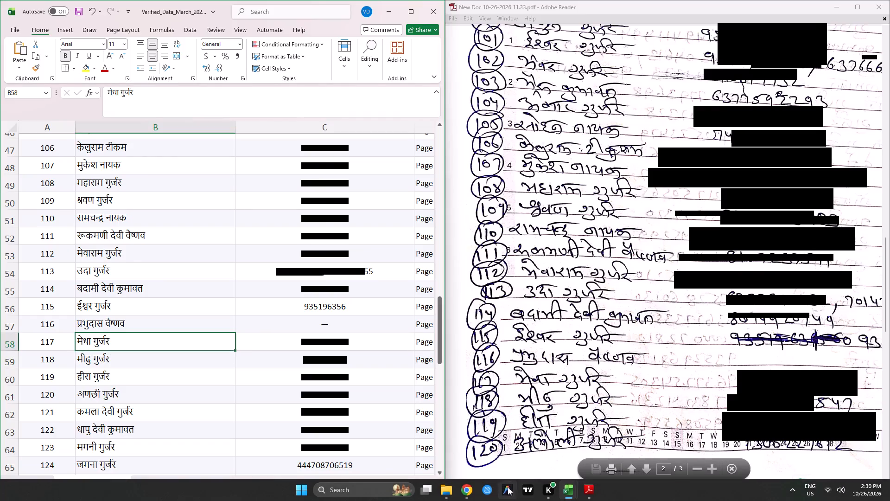
pyautogui.click(118, 90)
pyautogui.press('BackSpace')
pyautogui.press('BackSpace')
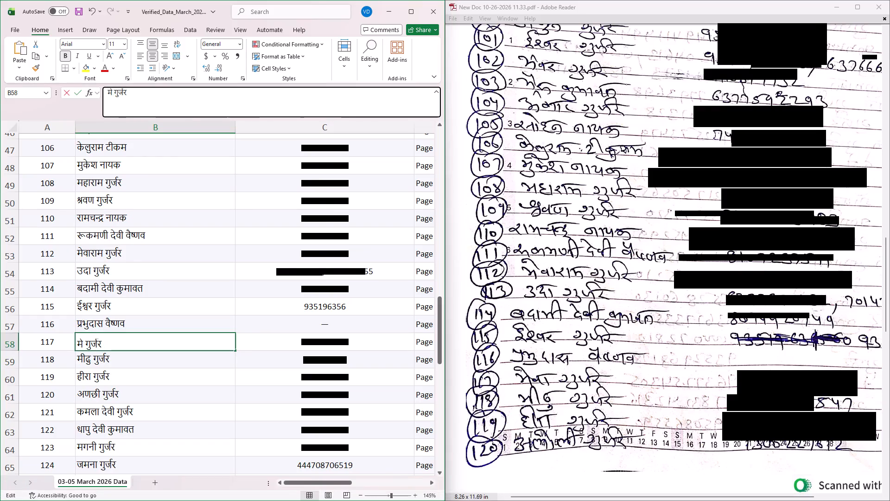
pyautogui.press('super+v')
pyautogui.press('Down')
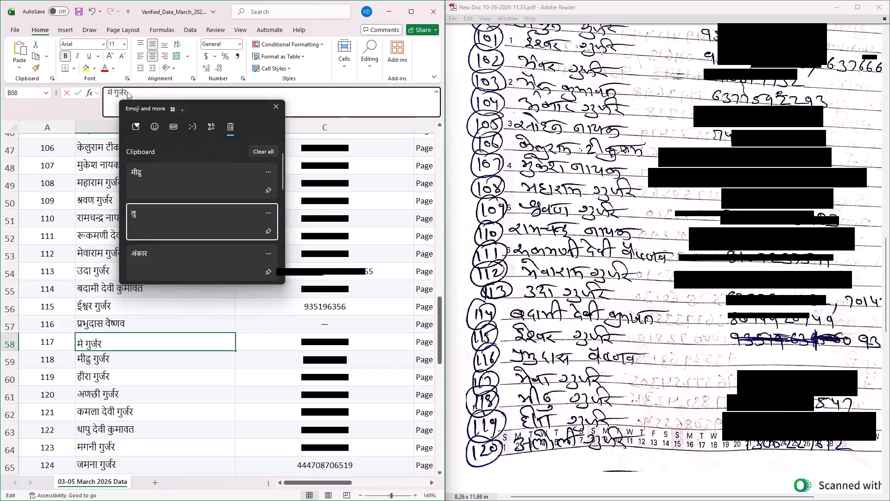
pyautogui.press('Down')
pyautogui.press('Down')
pyautogui.press('Down')
pyautogui.press('Down')
pyautogui.press('Down')
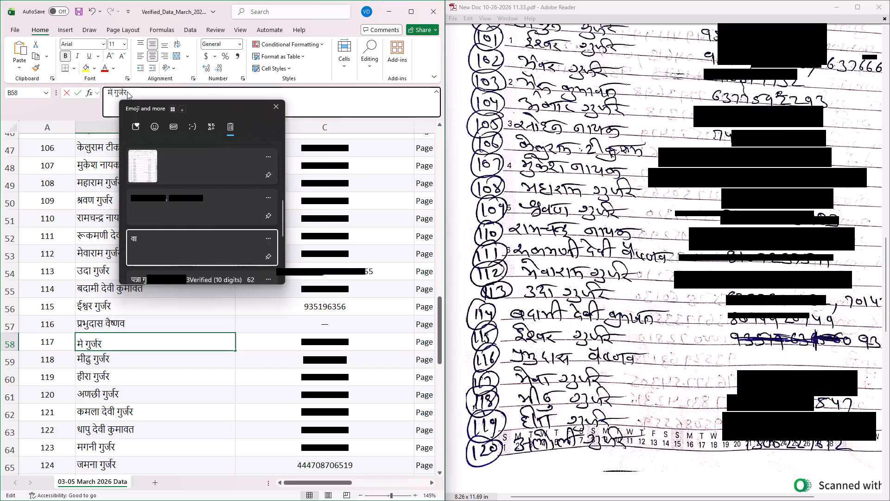
pyautogui.press('Return')
pyautogui.hotkey('ctrl', 'v')
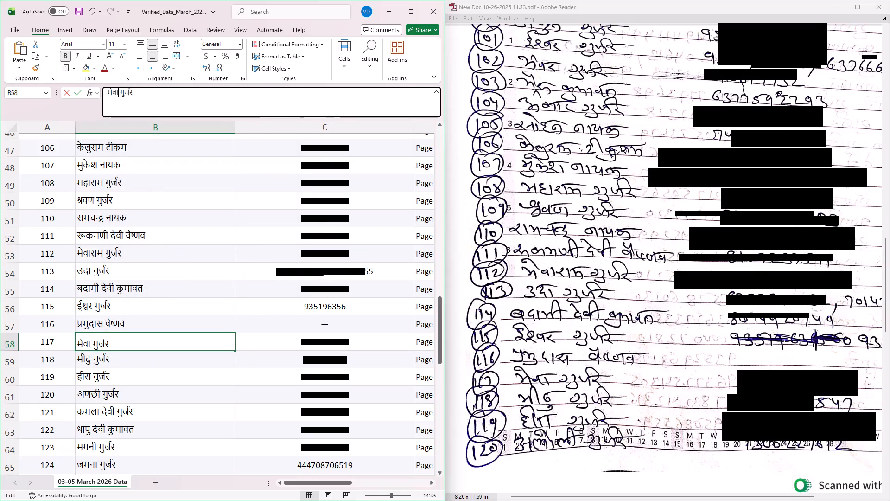
pyautogui.click(363, 376)
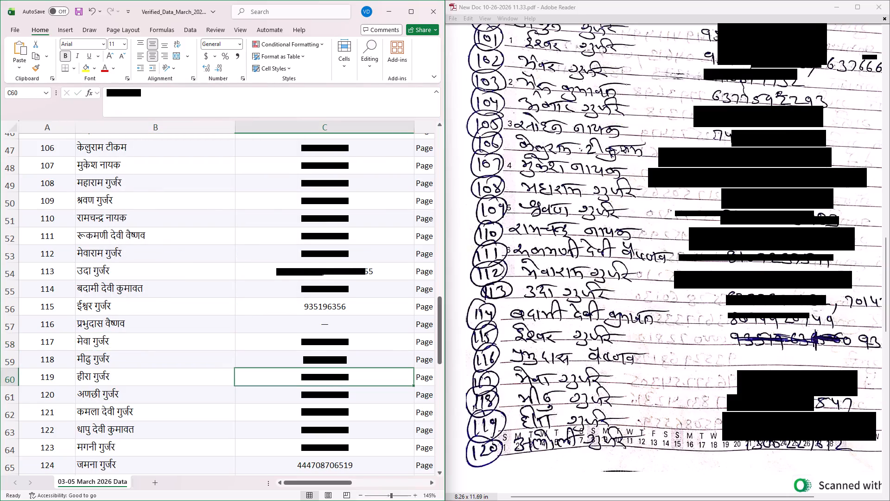
# Check the name in B61, beside serial 120, against the handwritten entry 120 in the scan.
pyautogui.click(166, 398)
pyautogui.scroll(-1, 591, 423)
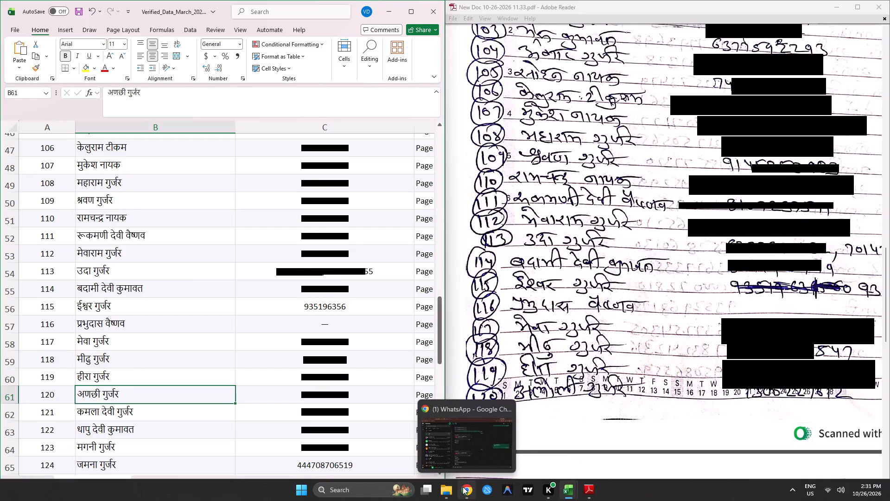
pyautogui.press('super+Tab')
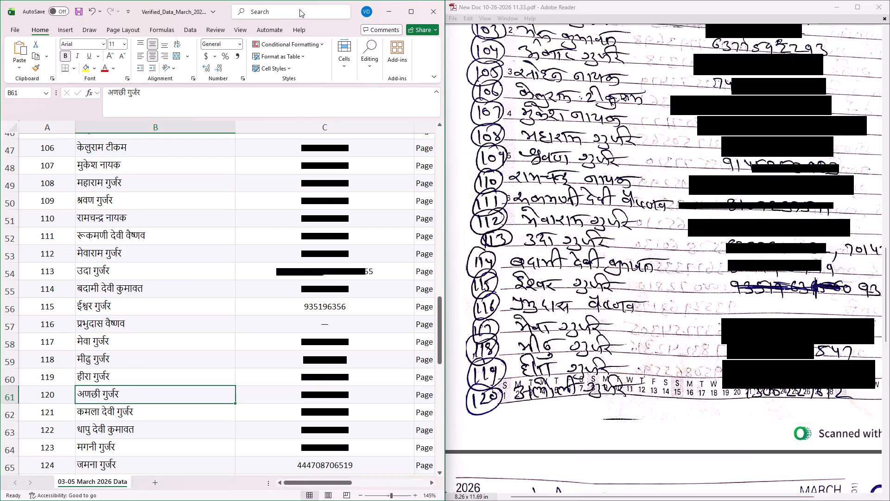
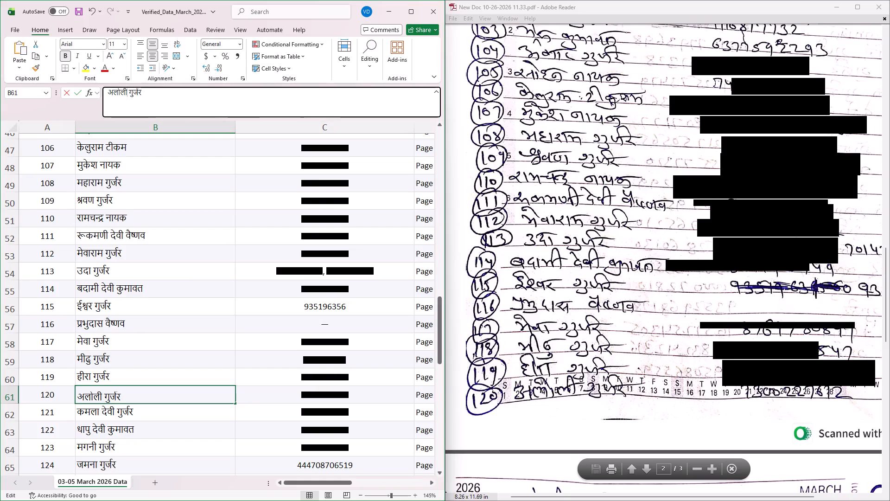
# Correct the last two digits of the phone number in C61, beside serial 120, to 72.
pyautogui.click(343, 399)
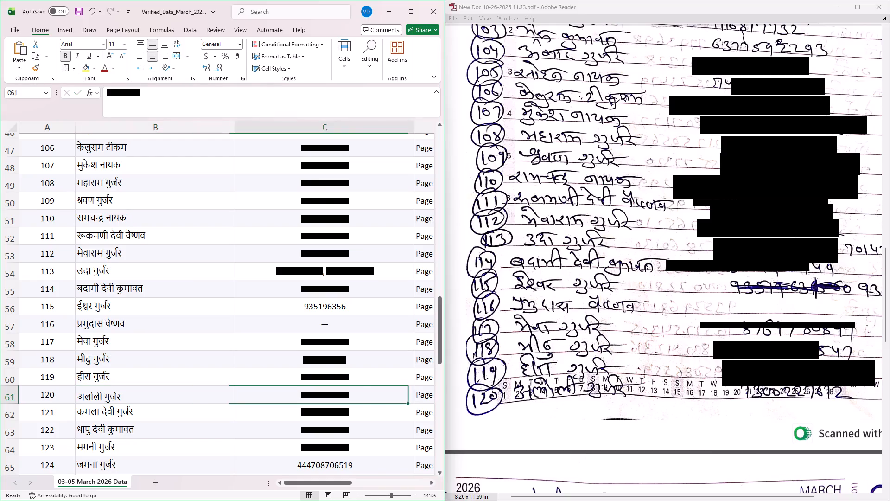
pyautogui.click(137, 87)
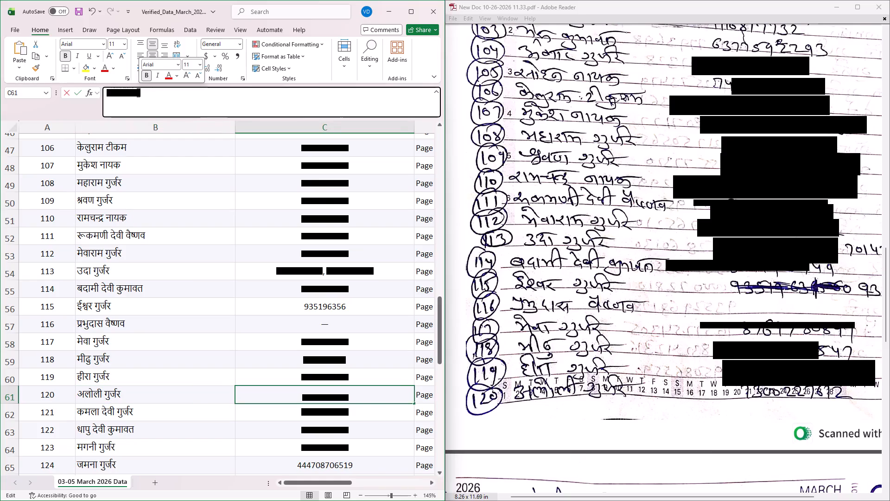
pyautogui.press('Right')
pyautogui.press('BackSpace')
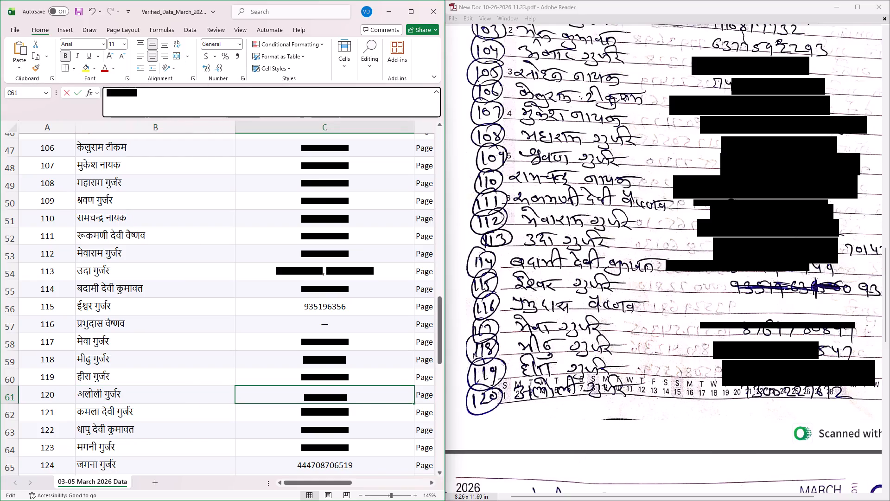
pyautogui.press('BackSpace')
pyautogui.press('7')
pyautogui.press('2')
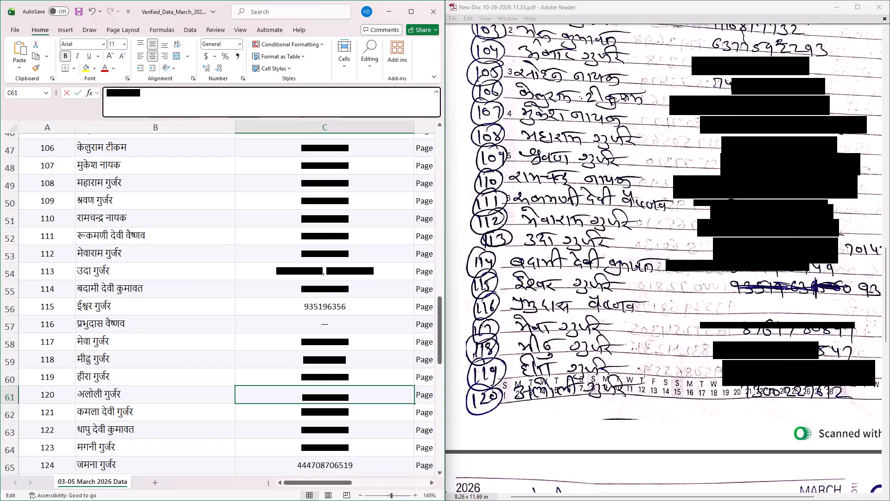
# Compare the entries for serials 121 to 123 with the next scanned diary page.
pyautogui.scroll(-1, 551, 428)
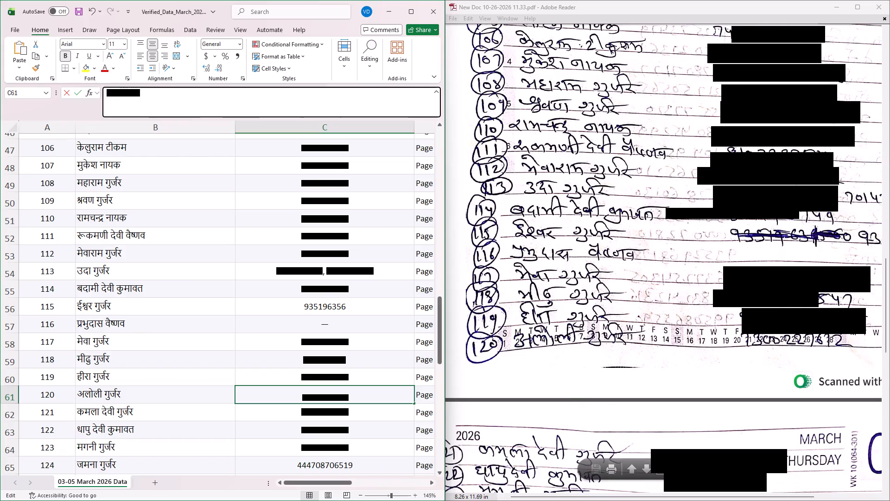
pyautogui.scroll(-2, 525, 351)
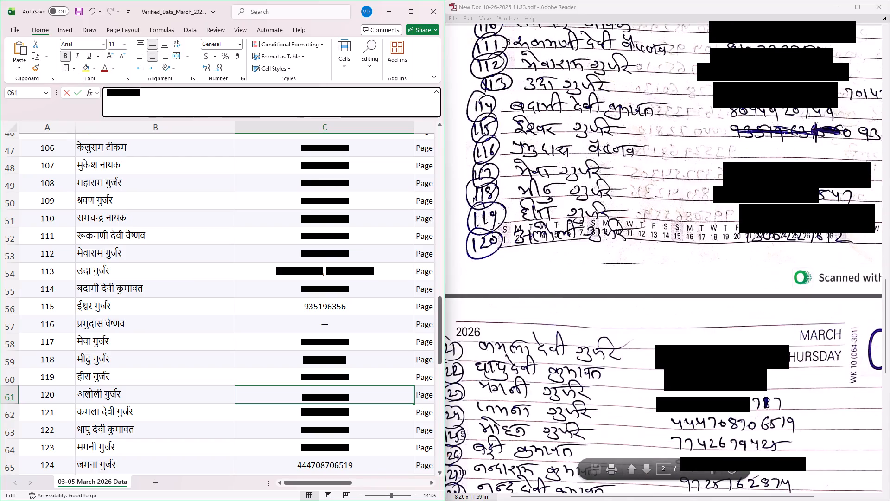
pyautogui.scroll(-7, 527, 350)
pyautogui.scroll(1, 528, 346)
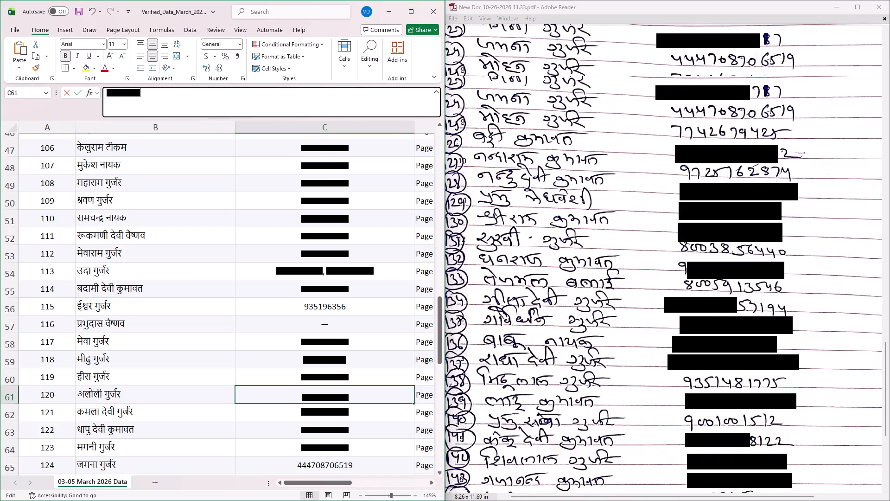
pyautogui.scroll(-3, 198, 298)
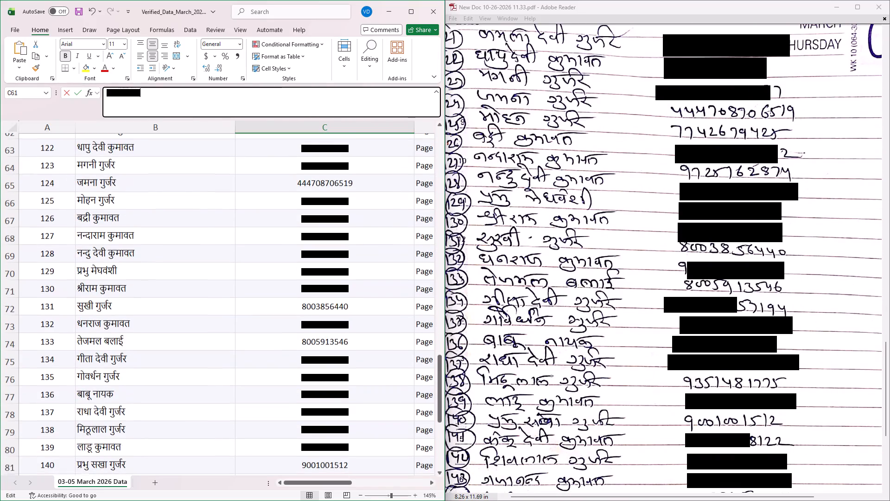
pyautogui.scroll(1, 188, 282)
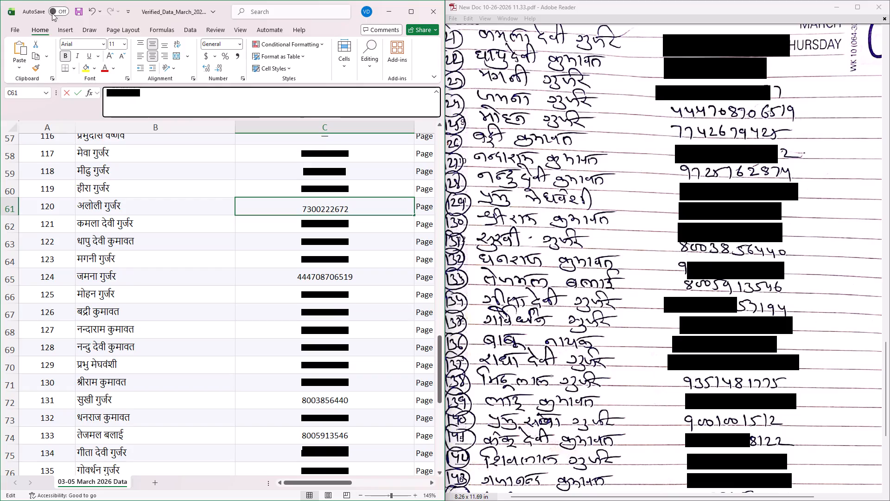
pyautogui.click(138, 234)
pyautogui.click(127, 217)
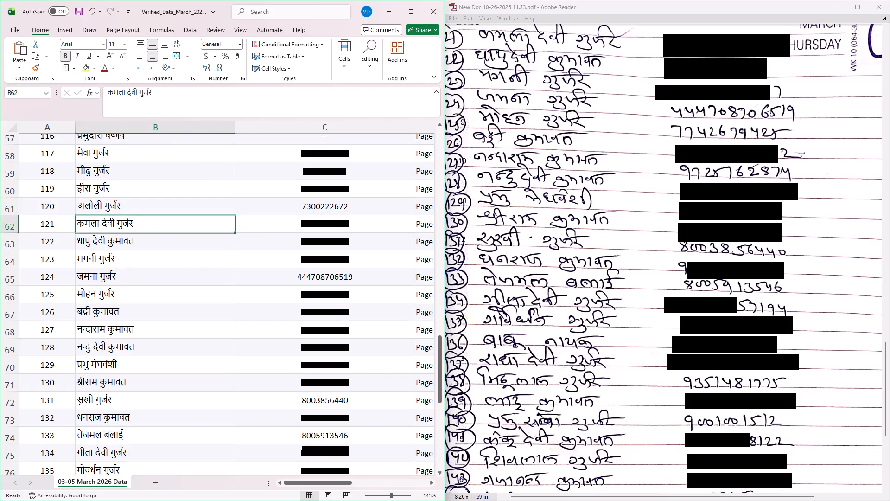
pyautogui.click(117, 245)
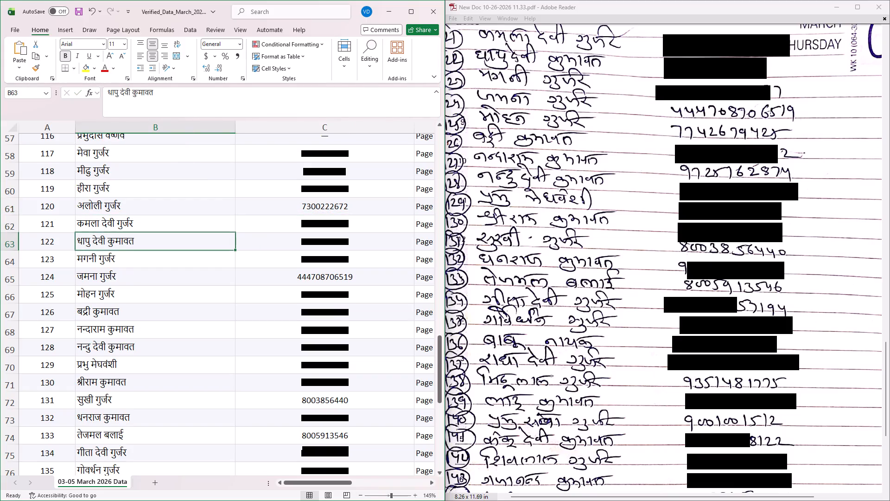
pyautogui.press('Down')
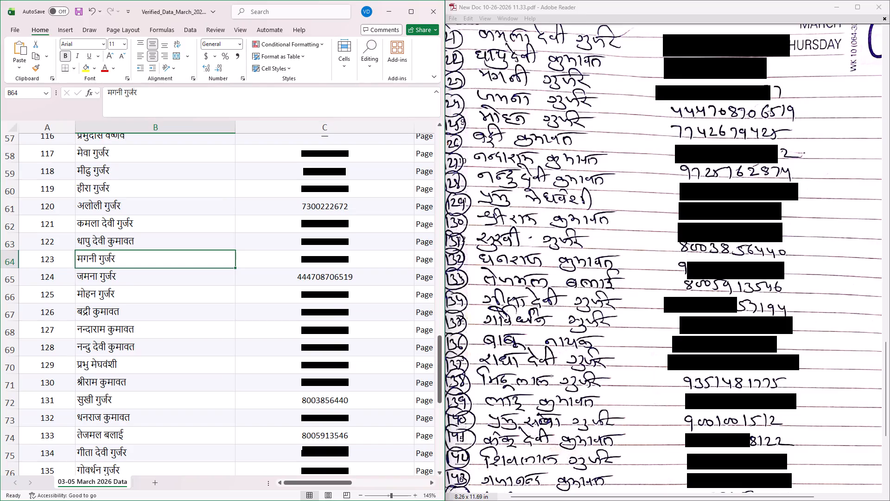
# Correct the second-to-last digit of the phone number in C64, beside serial 123, to 1.
pyautogui.click(339, 259)
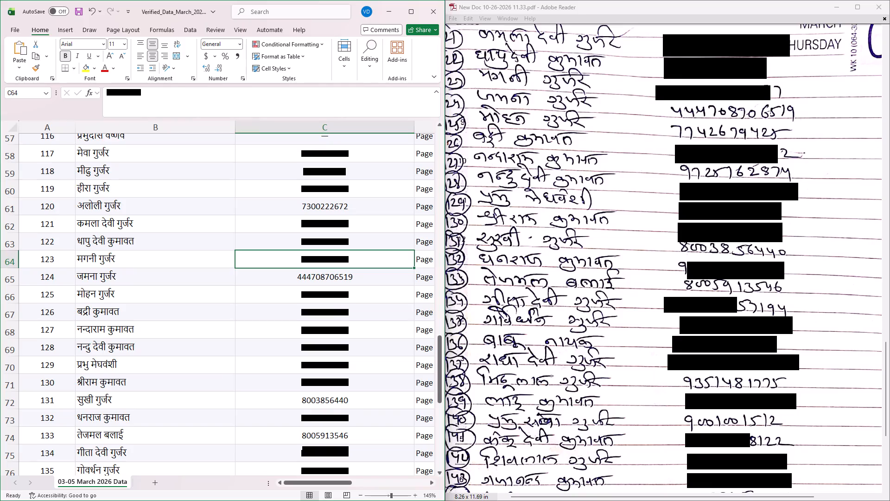
pyautogui.click(184, 93)
pyautogui.press('Left')
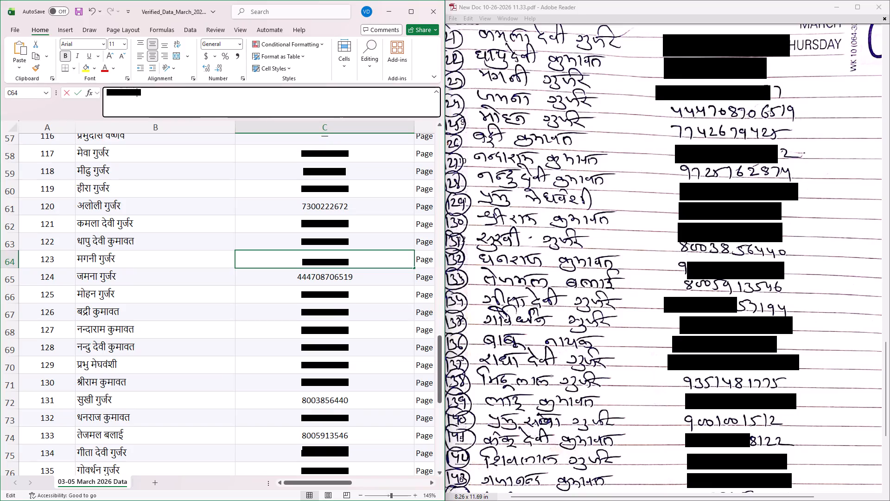
pyautogui.press('BackSpace')
pyautogui.press('1')
pyautogui.click(137, 275)
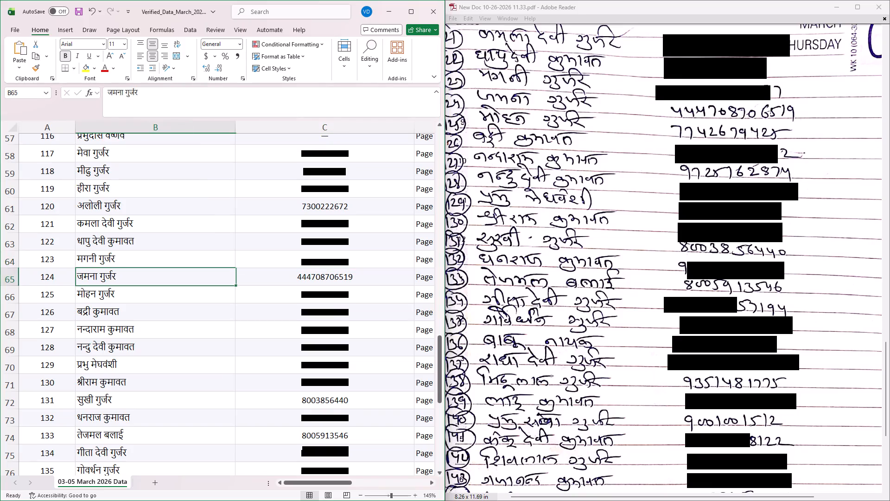
# Check the entries for serials 124 to 138 one by one against the handwritten diary page.
pyautogui.click(140, 299)
pyautogui.click(136, 321)
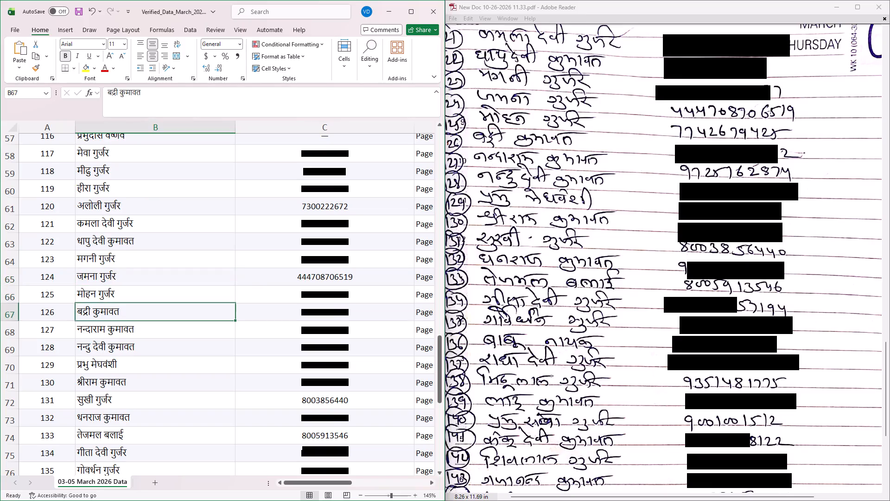
pyautogui.click(133, 334)
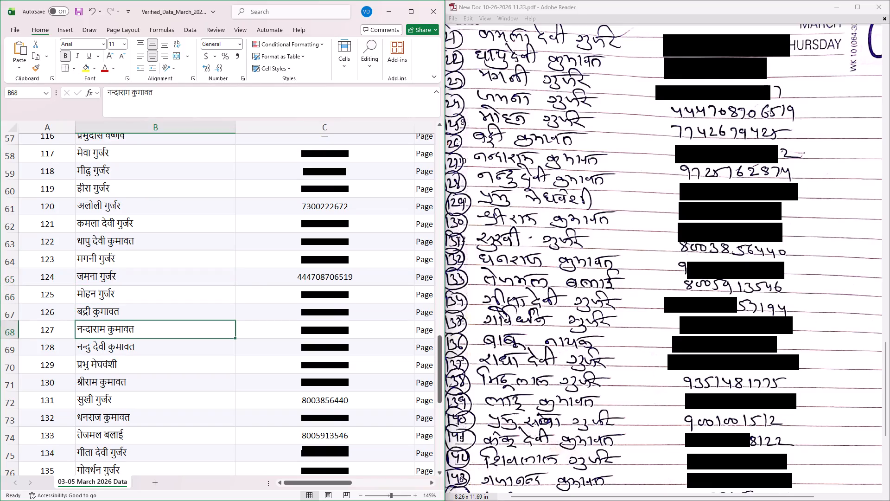
pyautogui.click(124, 349)
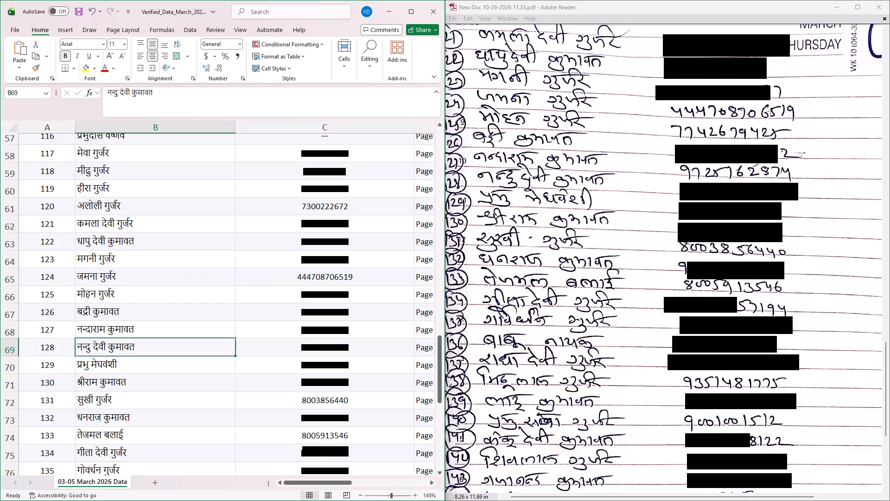
pyautogui.click(133, 366)
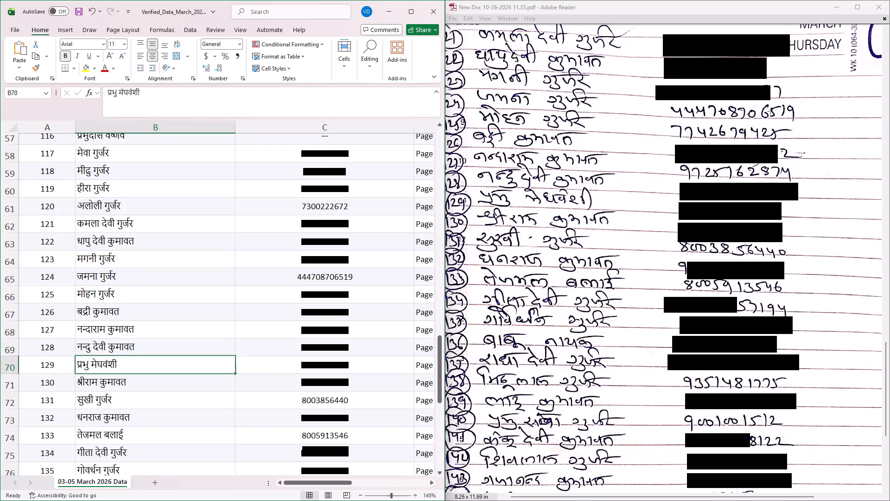
pyautogui.click(136, 386)
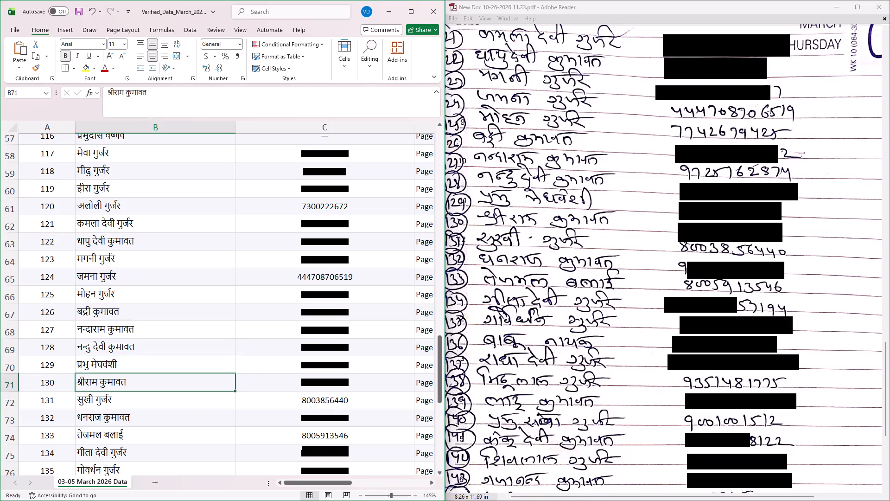
pyautogui.click(137, 401)
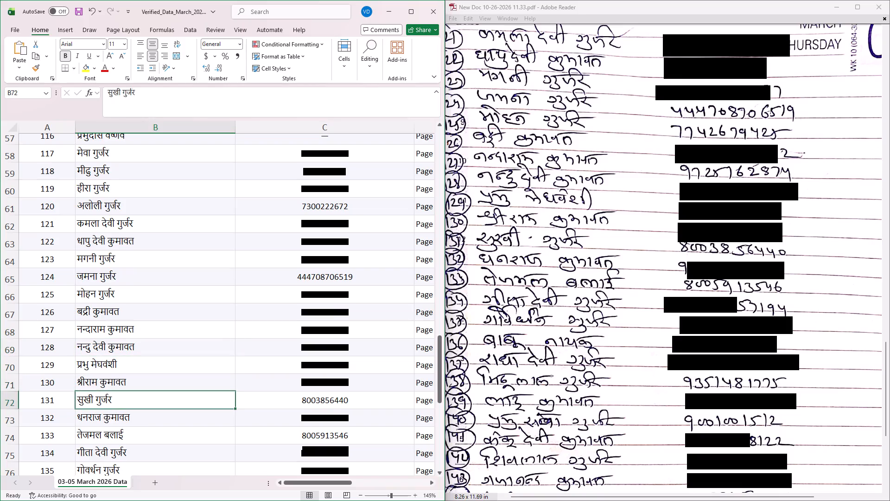
pyautogui.press('Down')
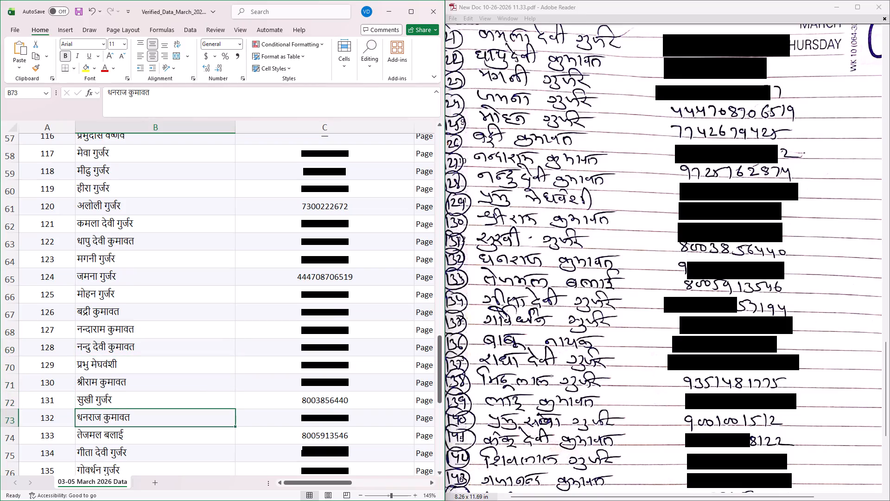
pyautogui.press('Down')
pyautogui.press('Down')
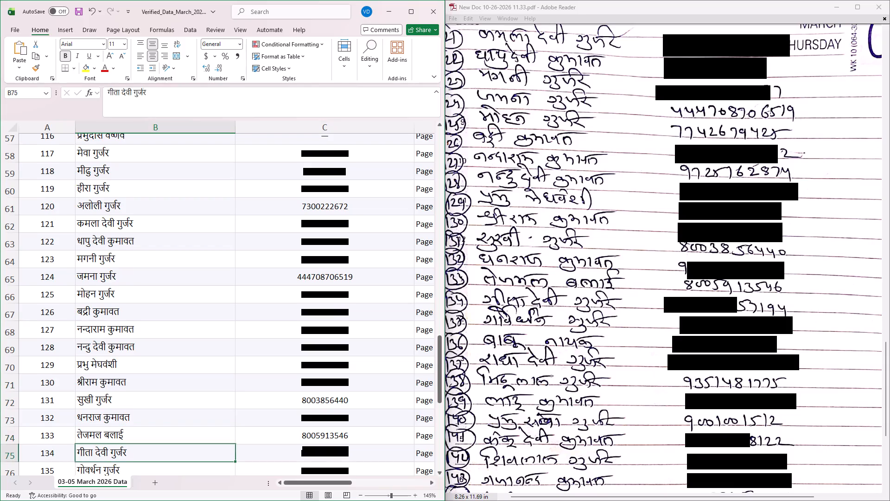
pyautogui.press('Down')
pyautogui.scroll(-1, 139, 385)
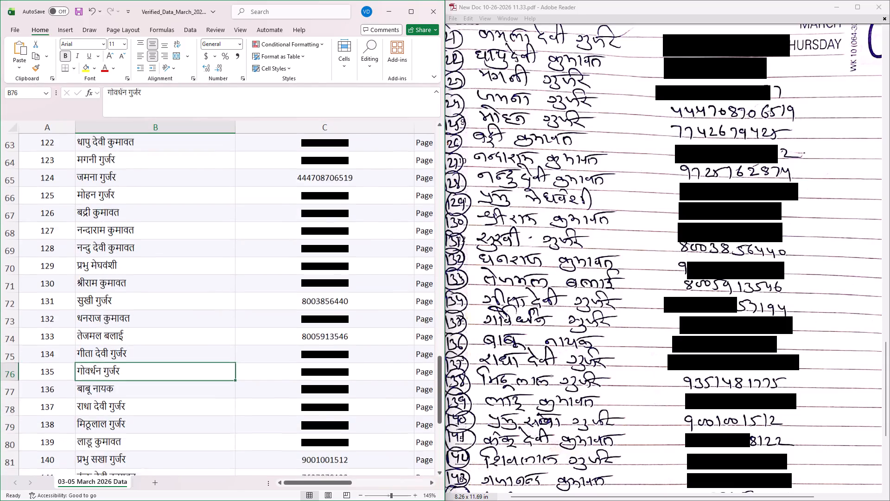
pyautogui.scroll(-2, 143, 368)
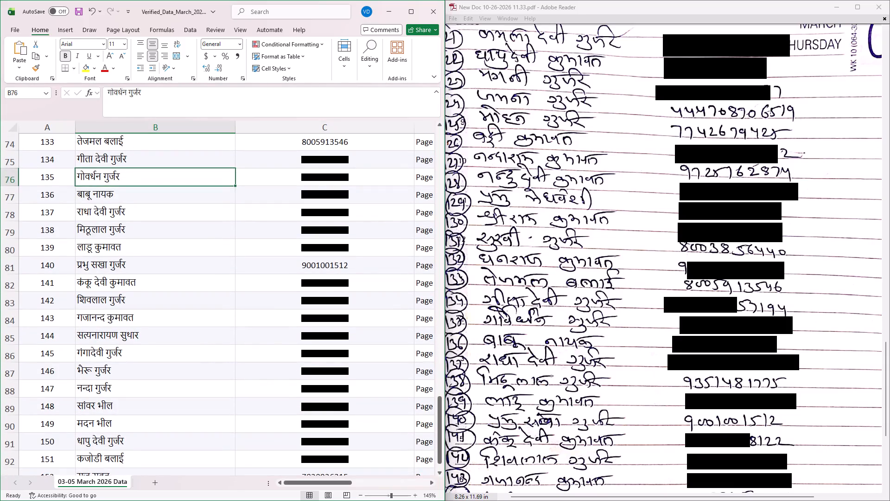
pyautogui.click(119, 198)
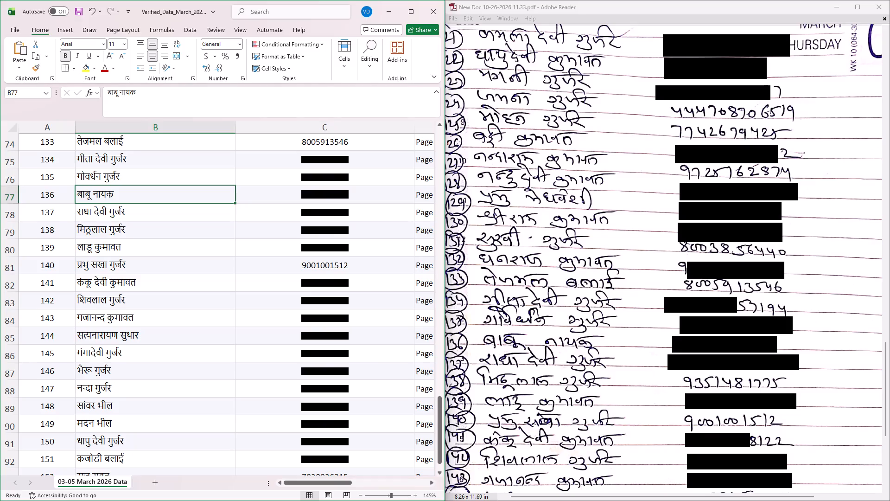
pyautogui.click(135, 211)
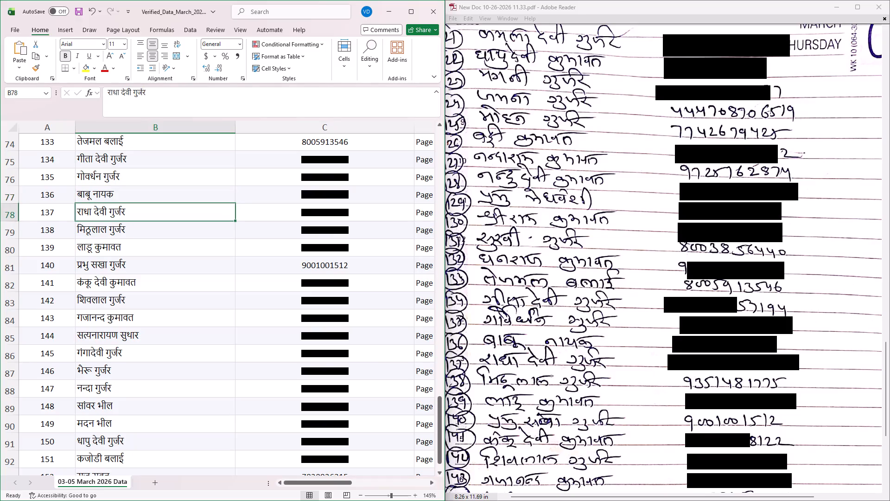
pyautogui.click(136, 230)
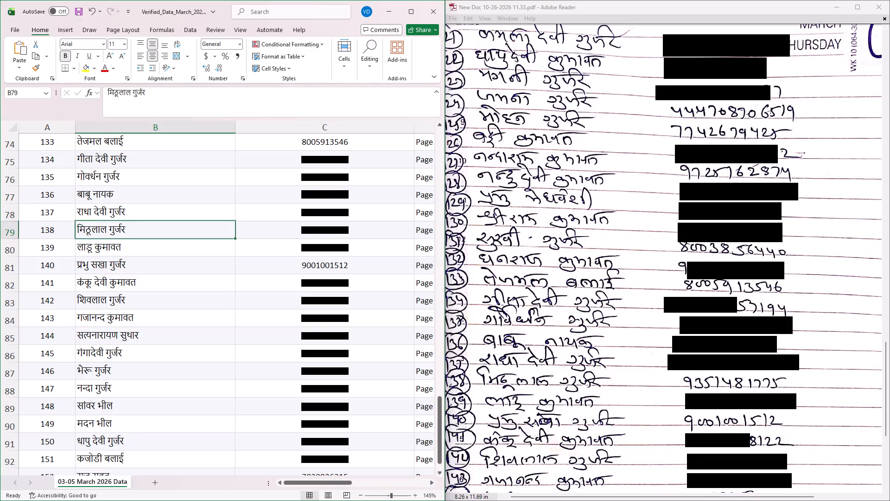
# Replace the last syllable of the first name in B59, beside serial 118, with ठू copied from the name in B79.
pyautogui.click(89, 232)
pyautogui.click(119, 93)
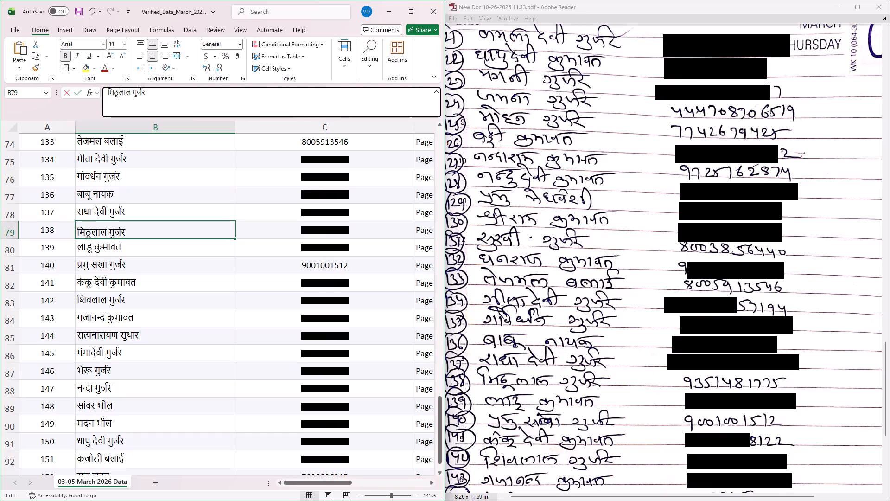
pyautogui.click(118, 92)
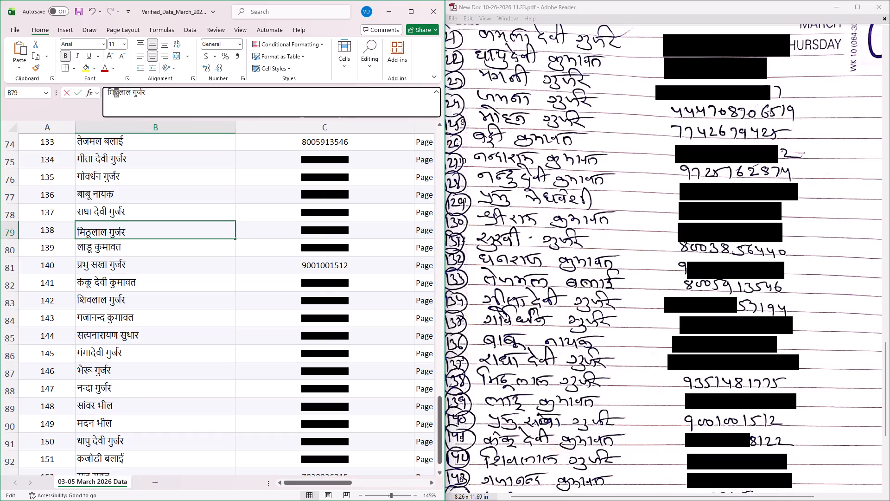
pyautogui.hotkey('ctrl', 'c')
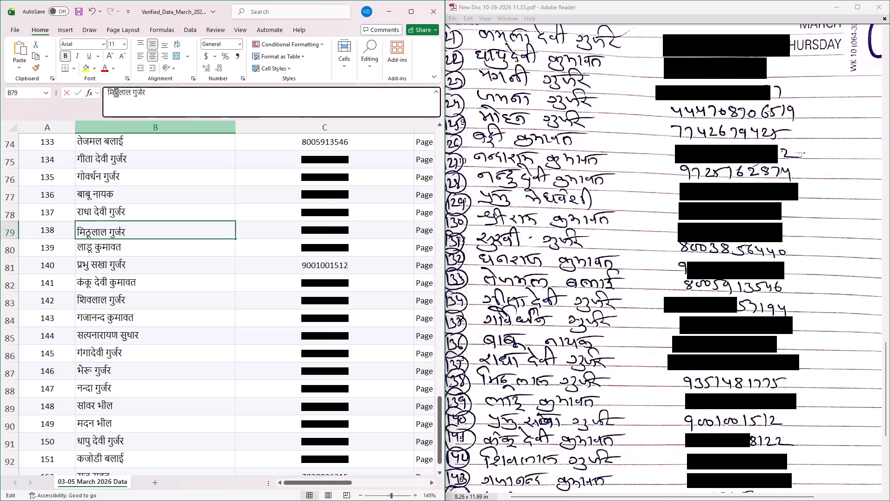
pyautogui.scroll(5, 173, 234)
pyautogui.click(89, 348)
pyautogui.click(118, 90)
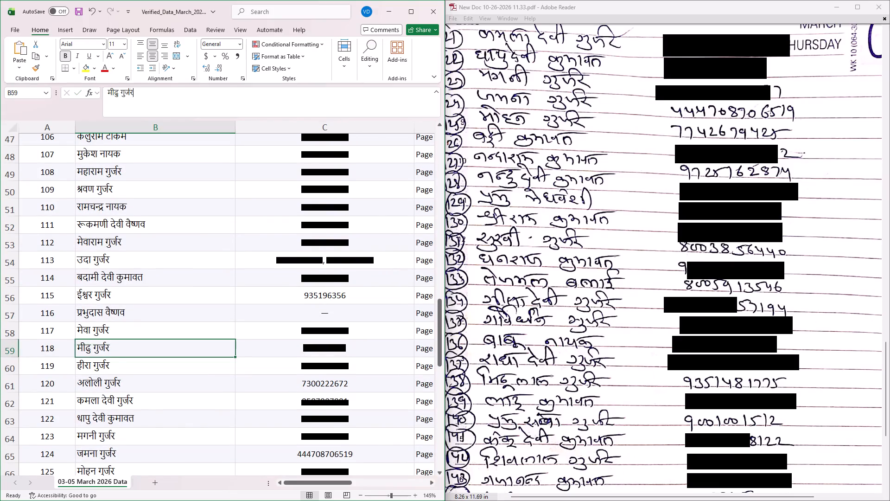
pyautogui.press('BackSpace')
pyautogui.press('BackSpace')
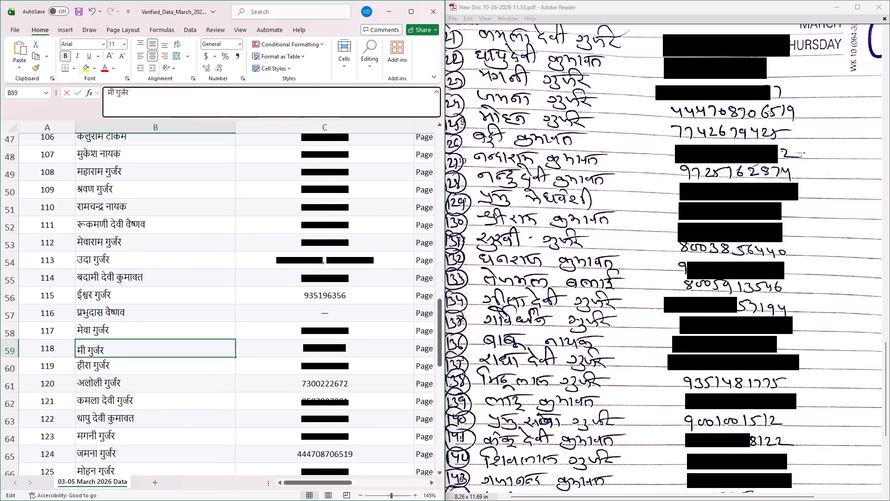
pyautogui.hotkey('ctrl', 'v')
pyautogui.scroll(-3, 159, 166)
pyautogui.scroll(-1, 116, 251)
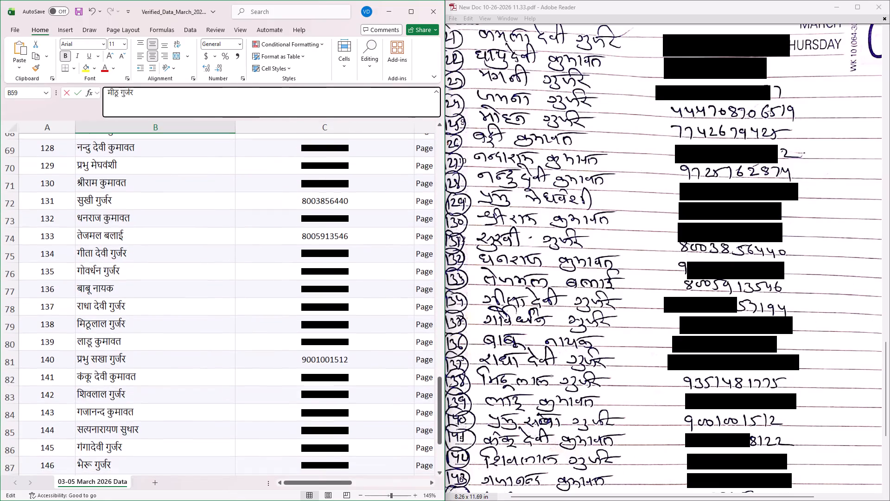
pyautogui.click(121, 328)
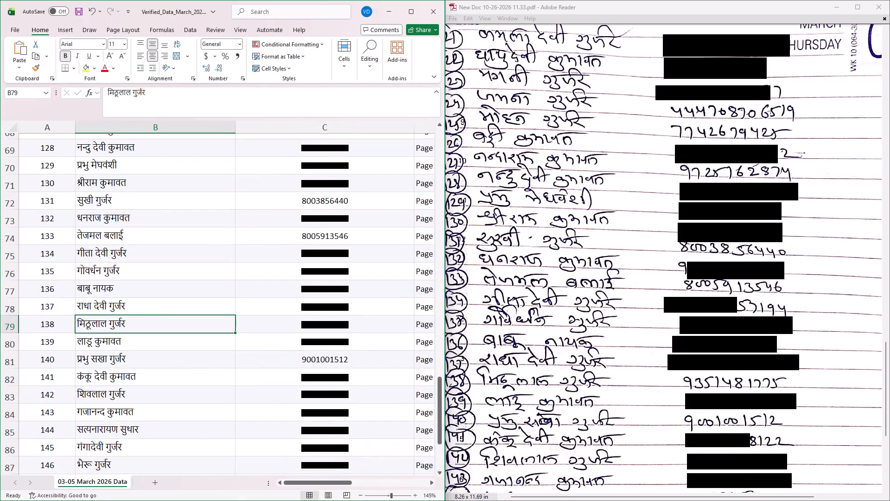
# Check the entries for serials 139 to 145 one by one against the handwritten diary page.
pyautogui.click(121, 345)
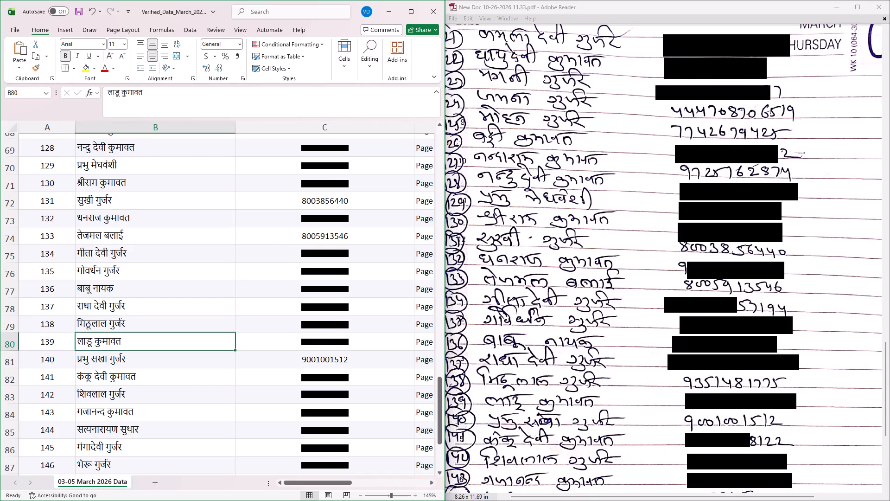
pyautogui.click(113, 363)
pyautogui.click(114, 382)
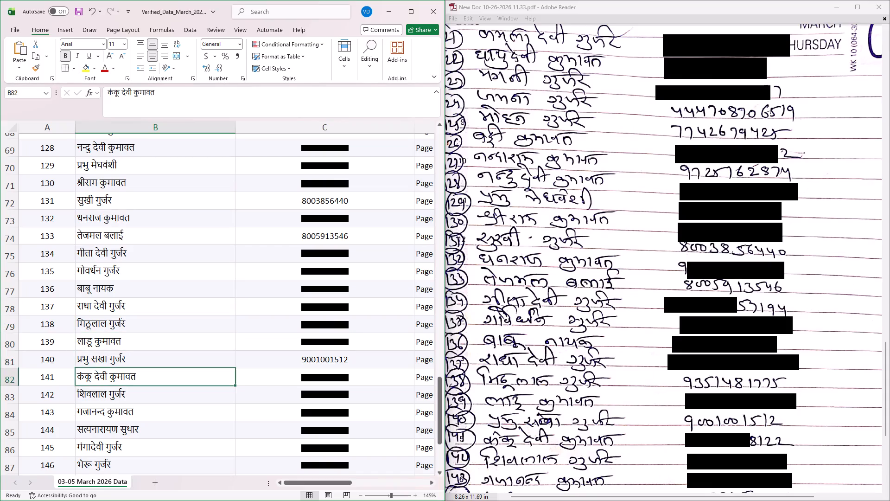
pyautogui.click(116, 391)
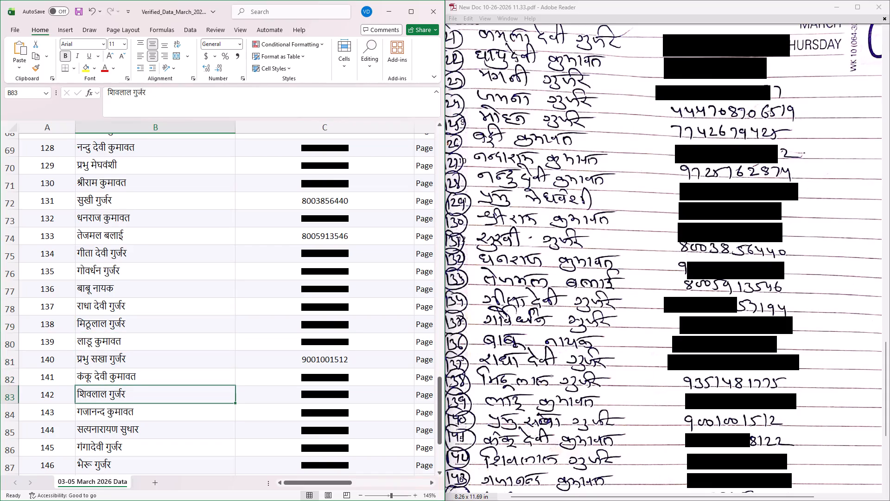
pyautogui.click(117, 412)
pyautogui.scroll(-1, 586, 394)
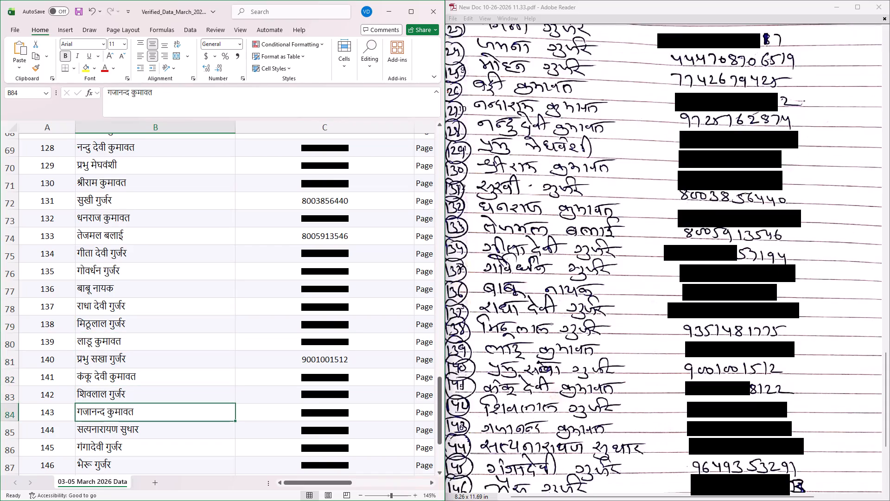
pyautogui.scroll(-4, 587, 394)
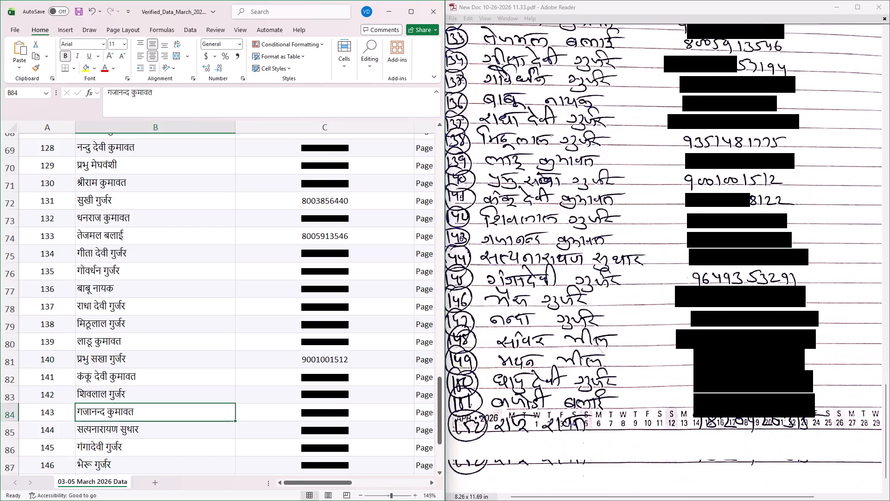
pyautogui.scroll(-6, 587, 394)
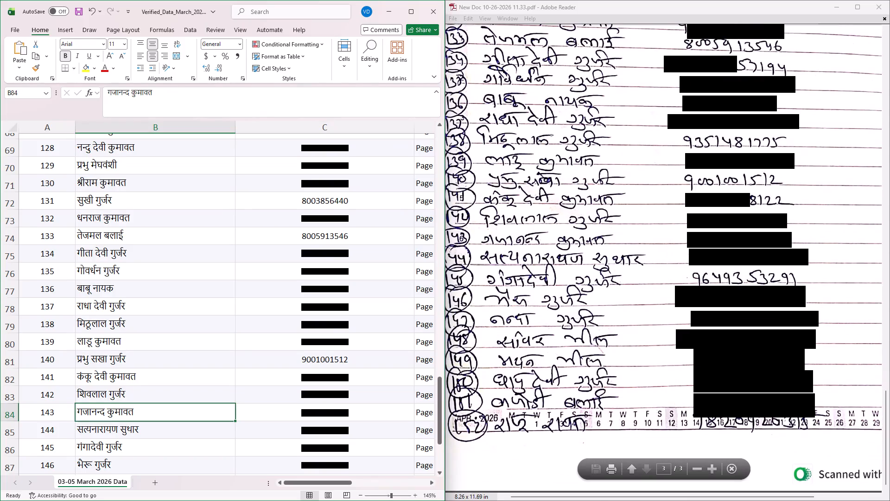
pyautogui.scroll(-1, 156, 359)
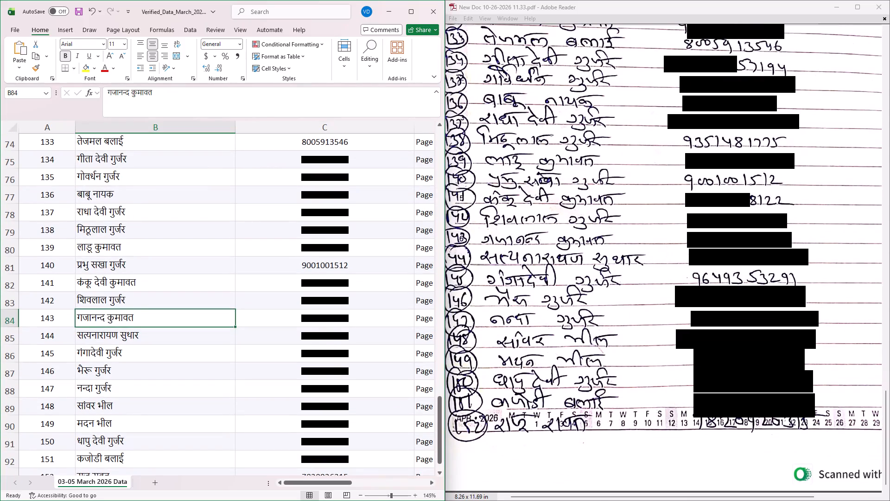
# Correct the last digit of the phone number in C87, beside serial 146, to 3.
pyautogui.click(116, 375)
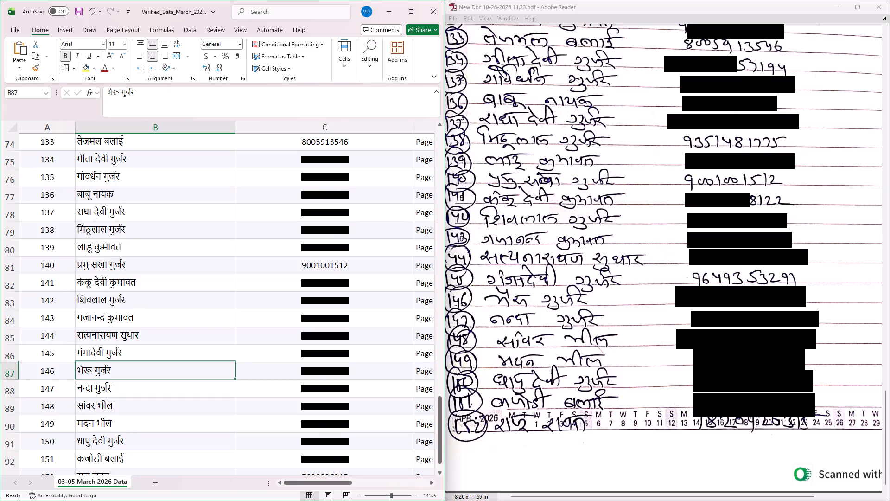
pyautogui.click(361, 373)
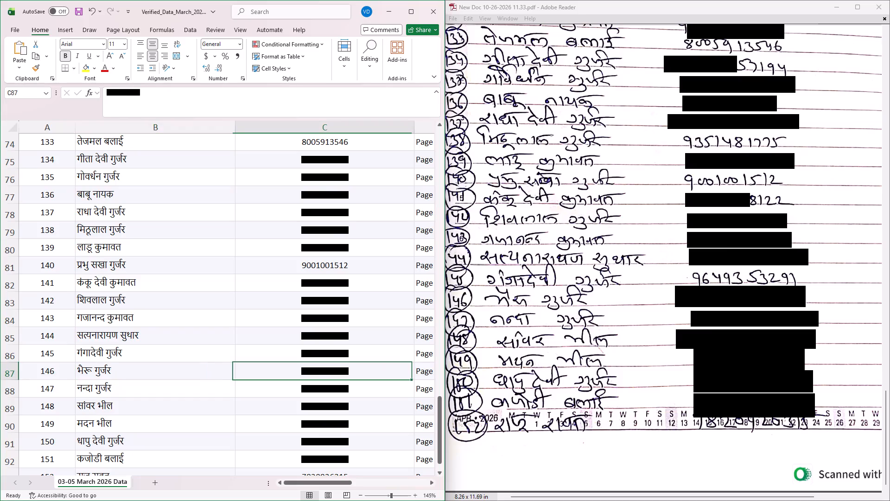
pyautogui.click(221, 99)
pyautogui.press('BackSpace')
pyautogui.press('3')
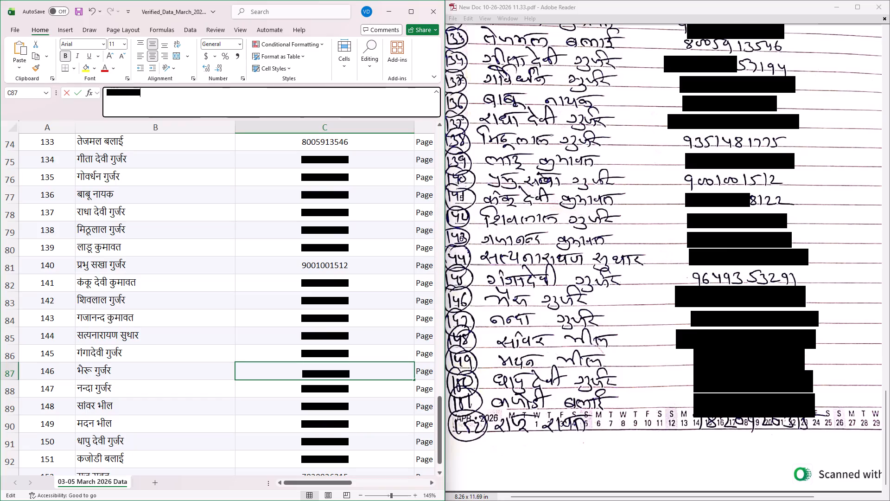
pyautogui.scroll(-1, 127, 448)
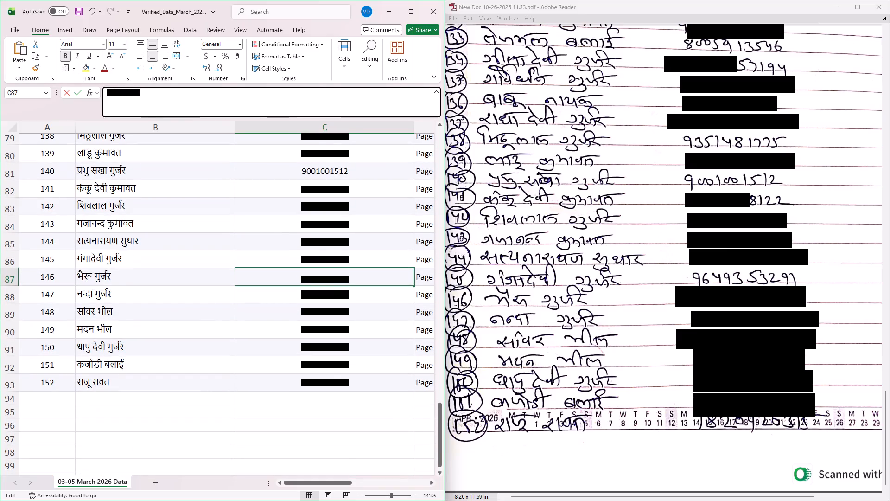
pyautogui.click(302, 390)
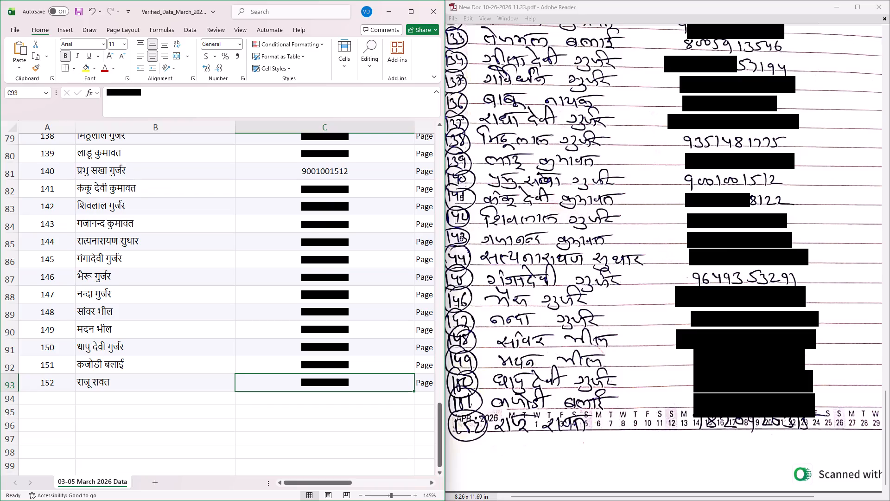
# Maximize the workbook window and review the verified list with its remarks column, including the phone entries for serials 124 and 102.
pyautogui.scroll(6, 338, 378)
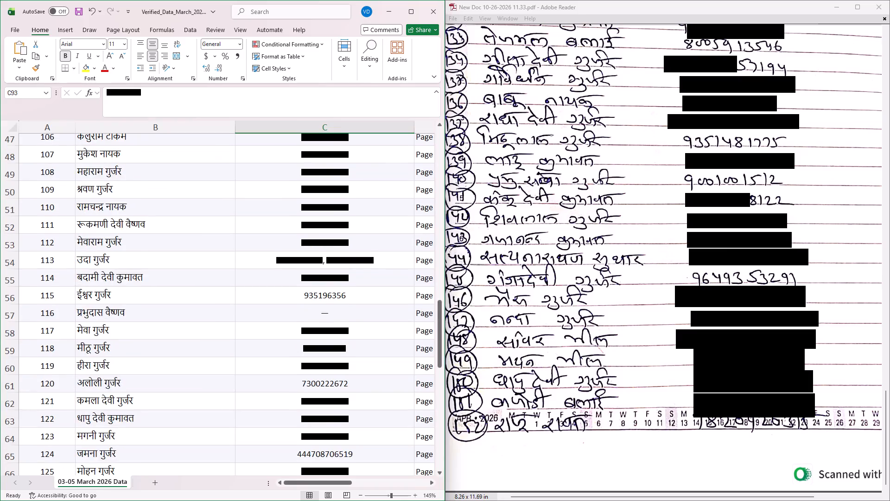
pyautogui.scroll(12, 336, 378)
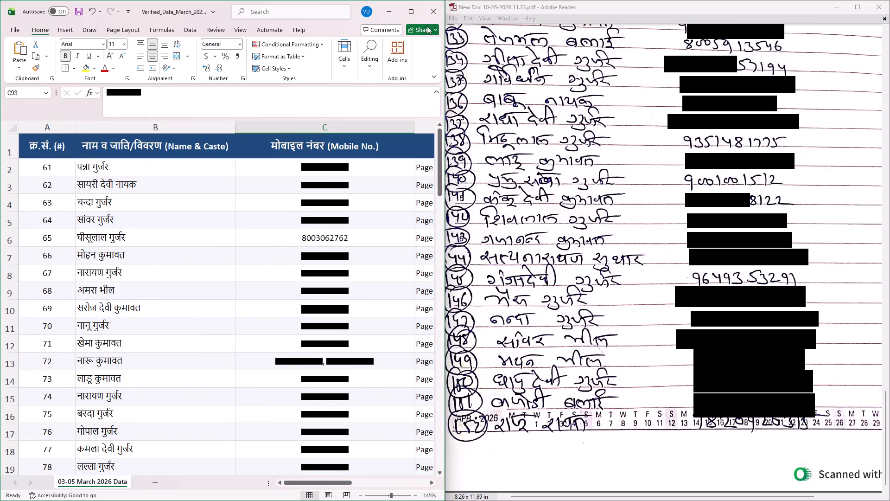
pyautogui.click(414, 8)
pyautogui.scroll(-11, 491, 203)
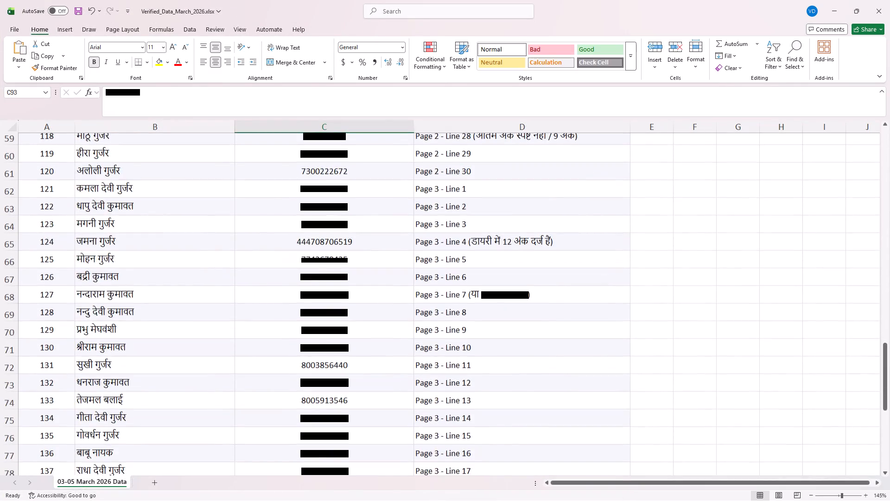
pyautogui.scroll(-1, 492, 205)
pyautogui.scroll(1, 428, 194)
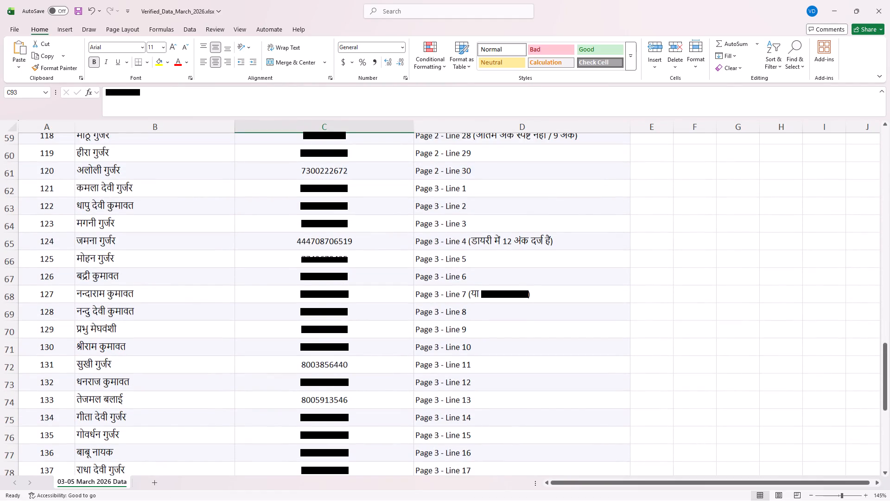
pyautogui.click(290, 248)
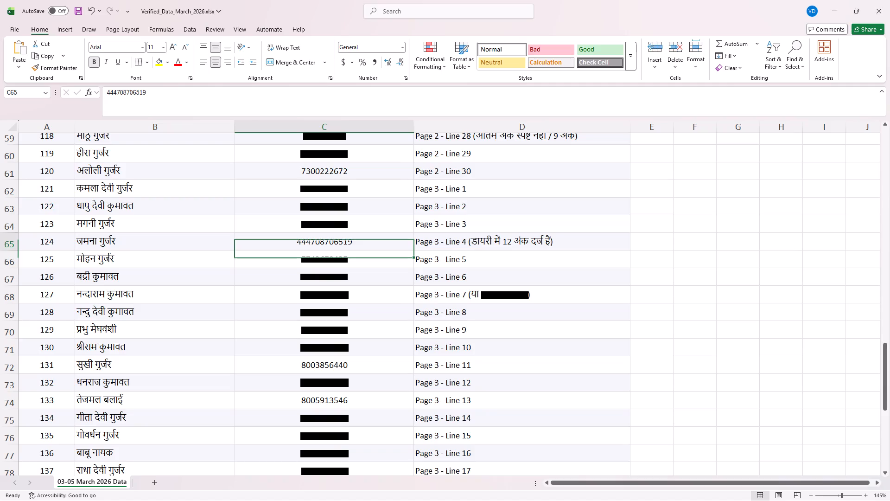
pyautogui.scroll(8, 270, 233)
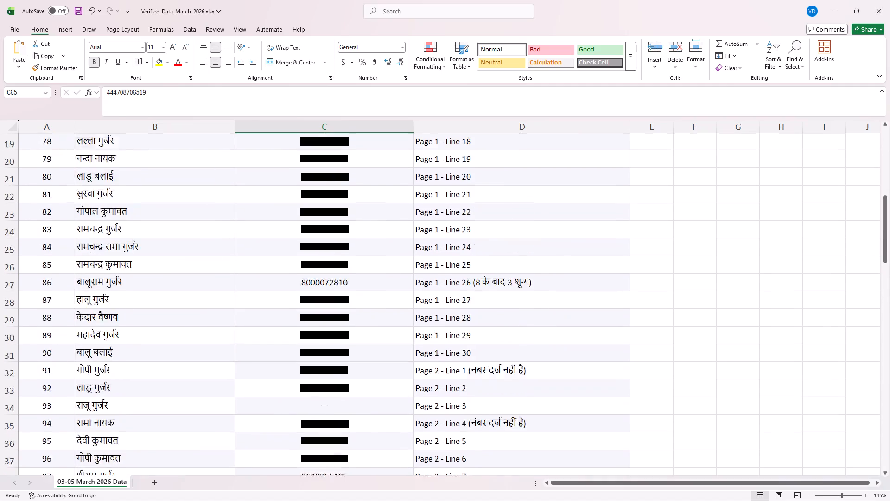
pyautogui.scroll(-3, 270, 233)
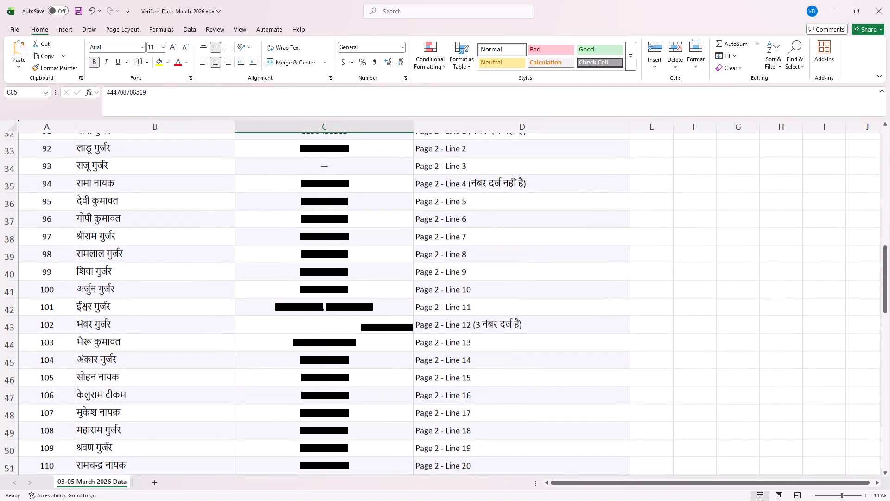
pyautogui.click(393, 328)
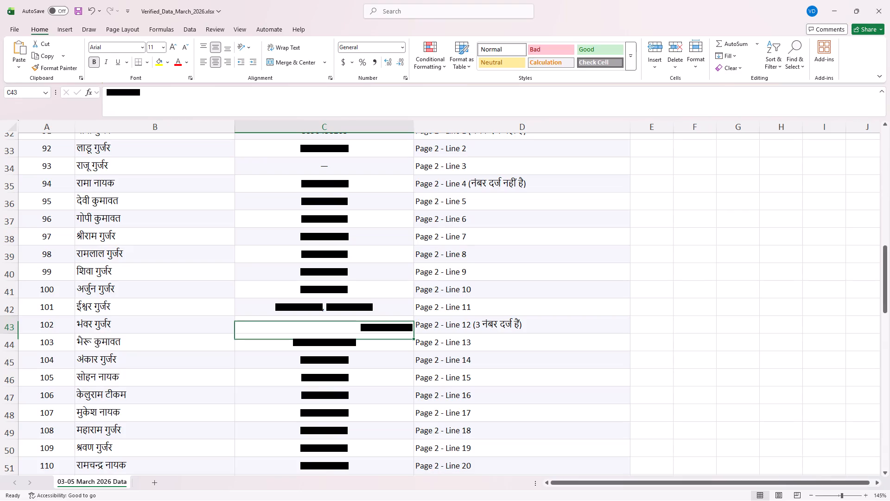
pyautogui.scroll(-13, 293, 295)
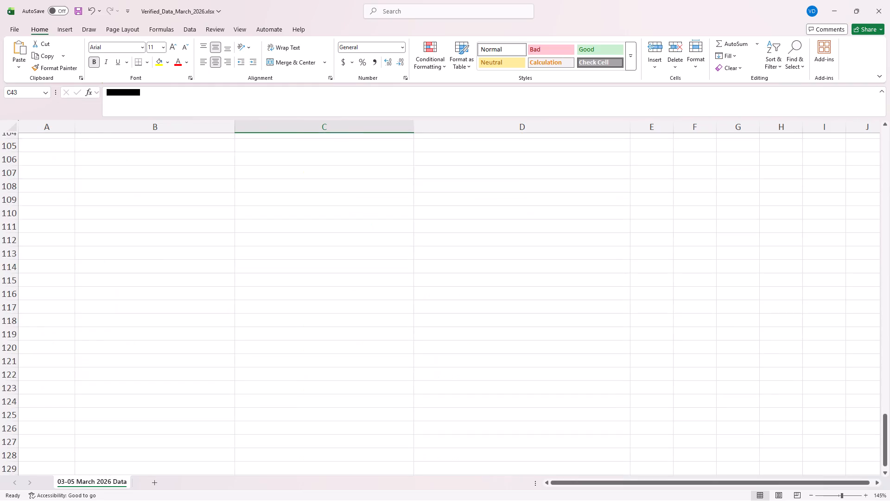
pyautogui.scroll(13, 224, 275)
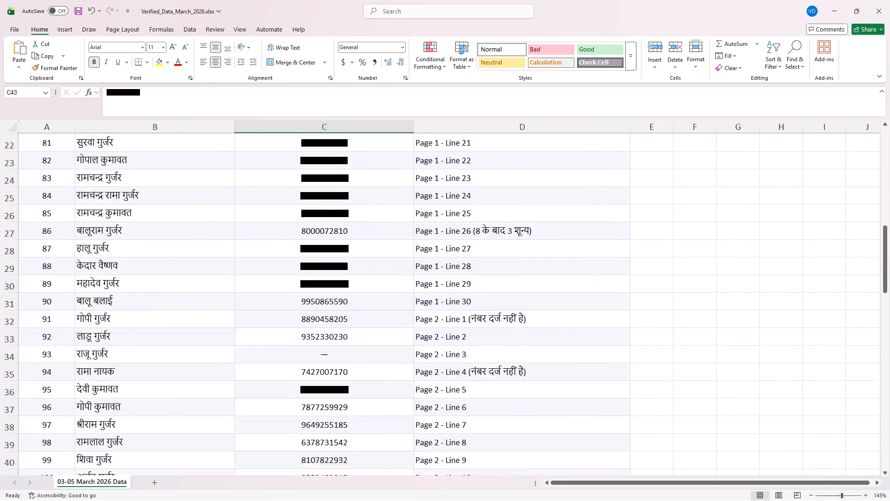
pyautogui.scroll(8, 226, 276)
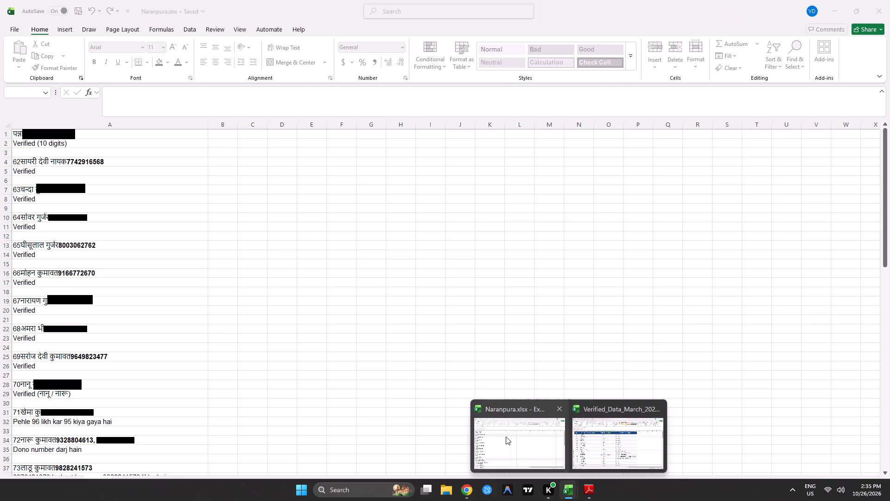
# Switch to the Naranpura.xlsx workbook and bring up the reviewing commands for its Sheet2 list.
pyautogui.click(506, 437)
pyautogui.scroll(5, 64, 195)
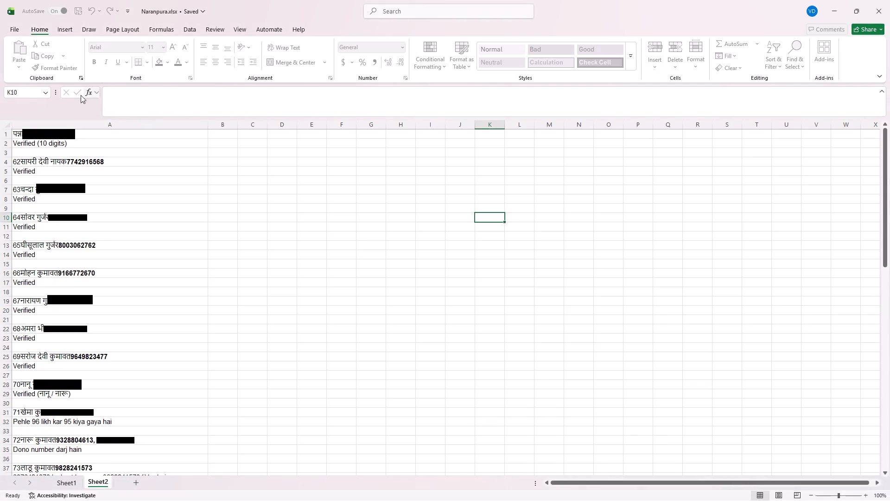
pyautogui.click(222, 26)
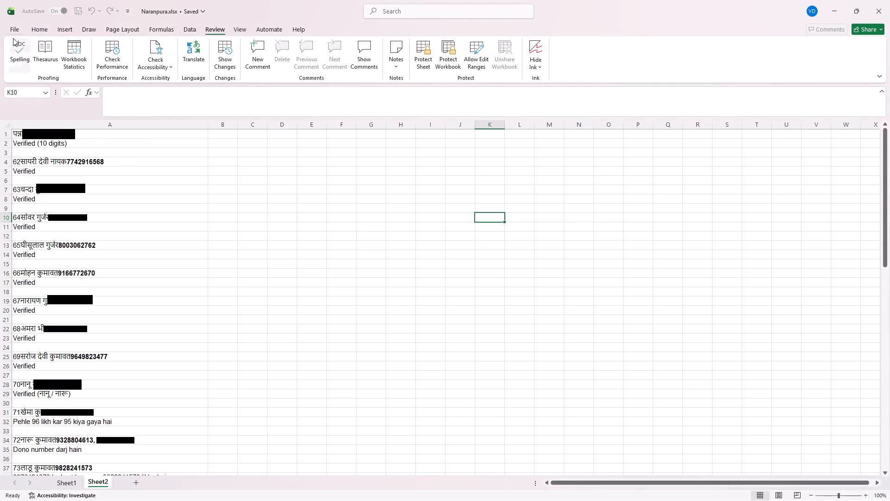
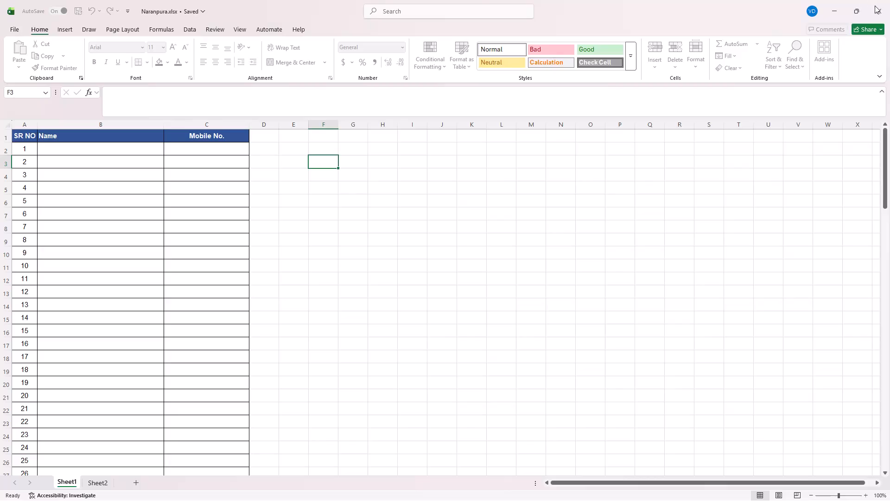
# Close the Naranpura.xlsx workbook.
pyautogui.click(875, 6)
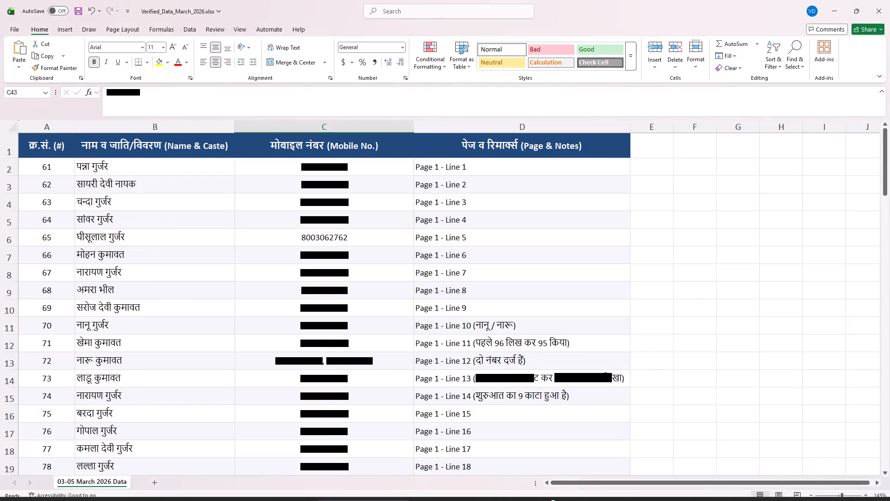
# Look through the Downloads folder in File Explorer, dismissing the stray browser help page, and return to Verified_Data_March_2026.xlsx in Excel.
pyautogui.click(438, 490)
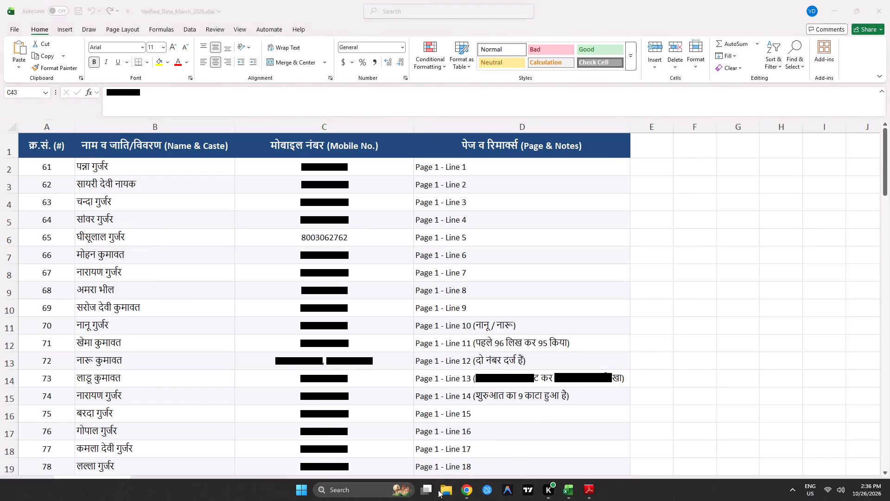
pyautogui.click(52, 145)
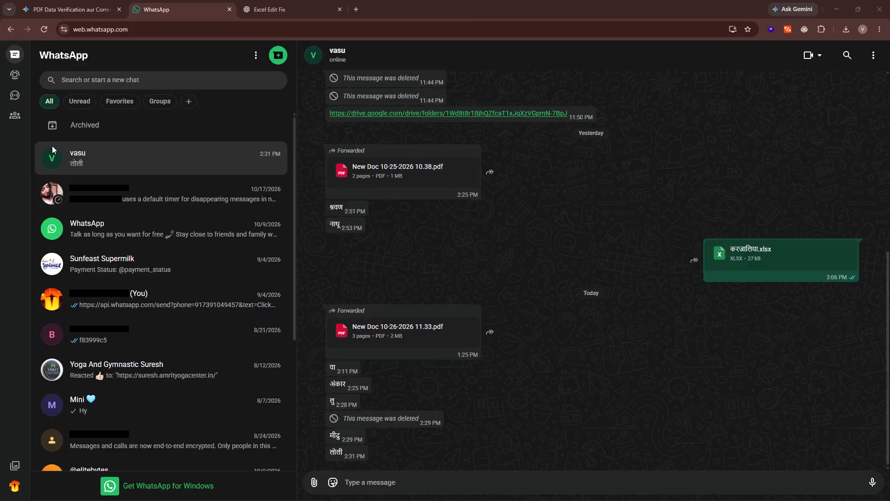
pyautogui.click(455, 7)
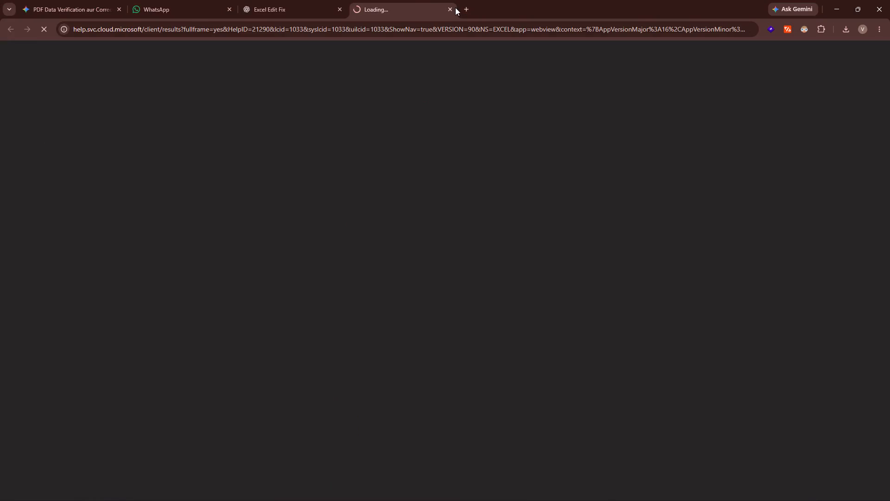
pyautogui.click(839, 2)
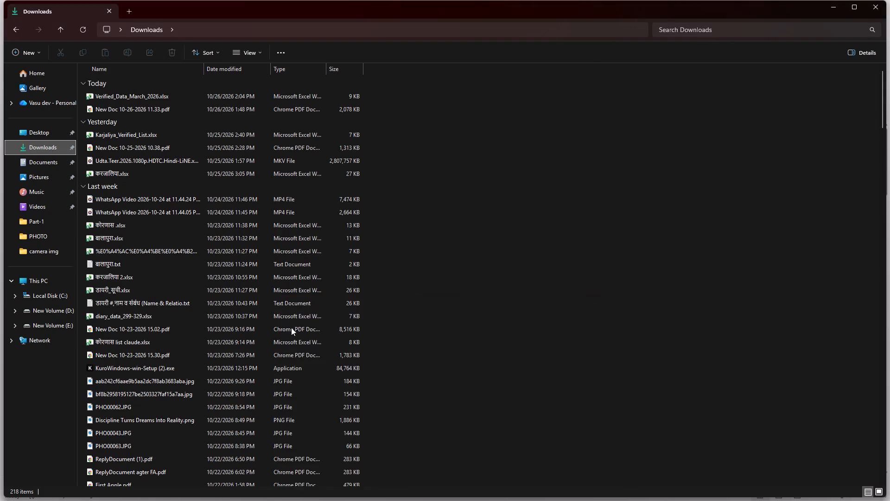
pyautogui.scroll(5, 187, 194)
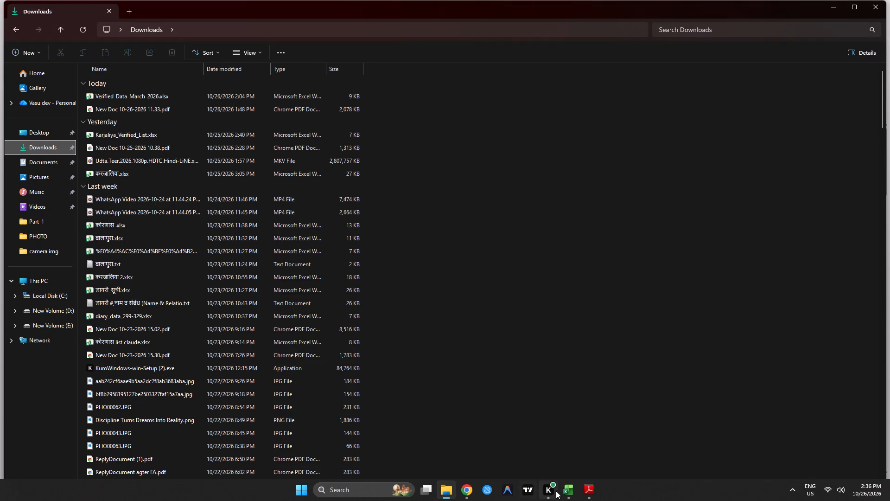
pyautogui.click(566, 492)
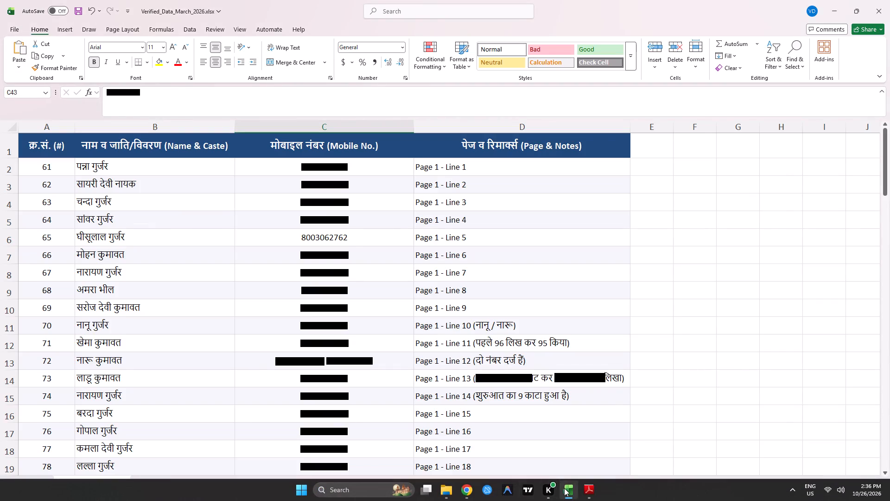
# Open the Naranpura workbook from the recent files.
pyautogui.rightClick(564, 488)
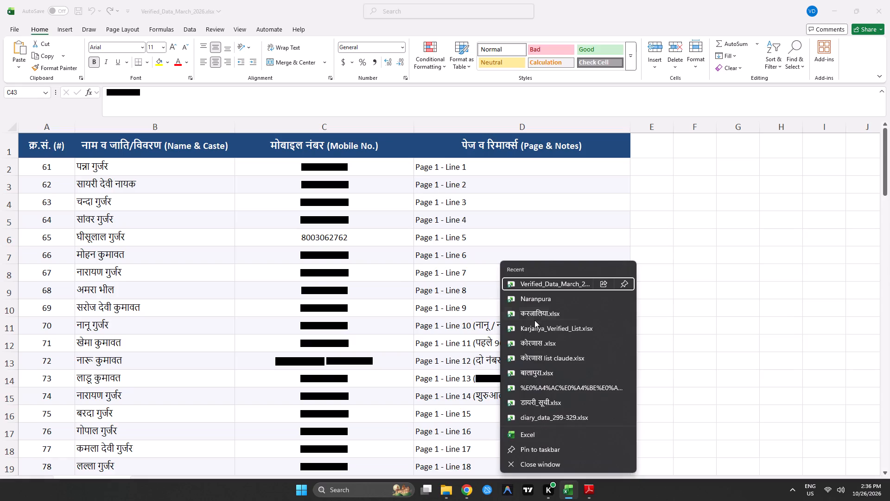
pyautogui.click(533, 299)
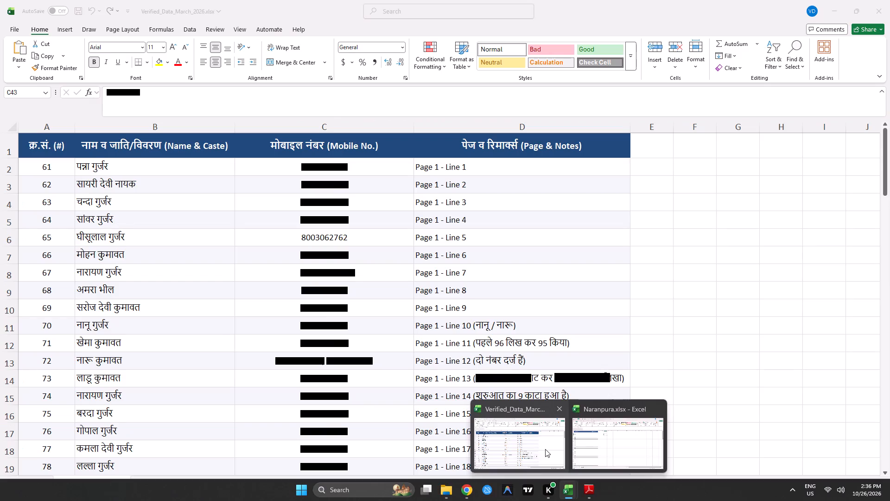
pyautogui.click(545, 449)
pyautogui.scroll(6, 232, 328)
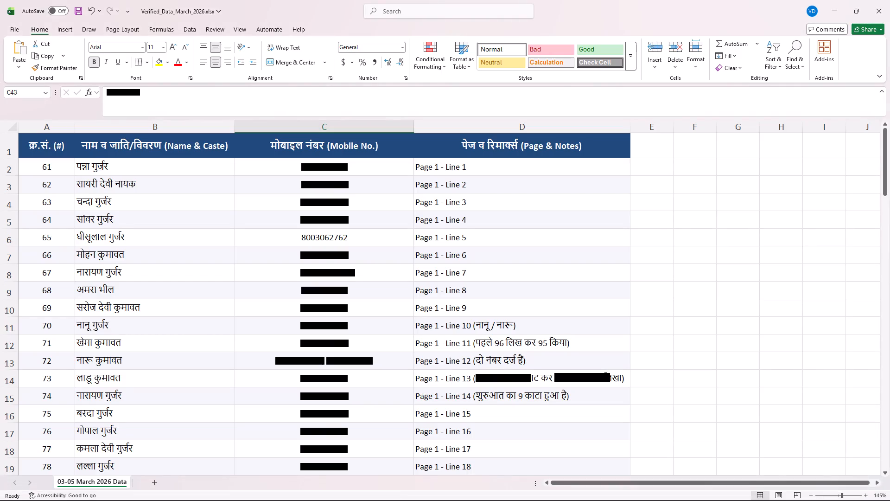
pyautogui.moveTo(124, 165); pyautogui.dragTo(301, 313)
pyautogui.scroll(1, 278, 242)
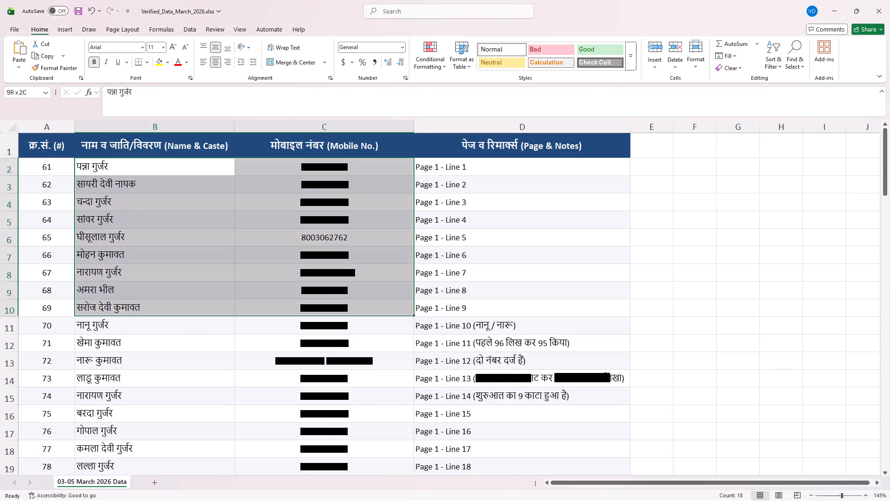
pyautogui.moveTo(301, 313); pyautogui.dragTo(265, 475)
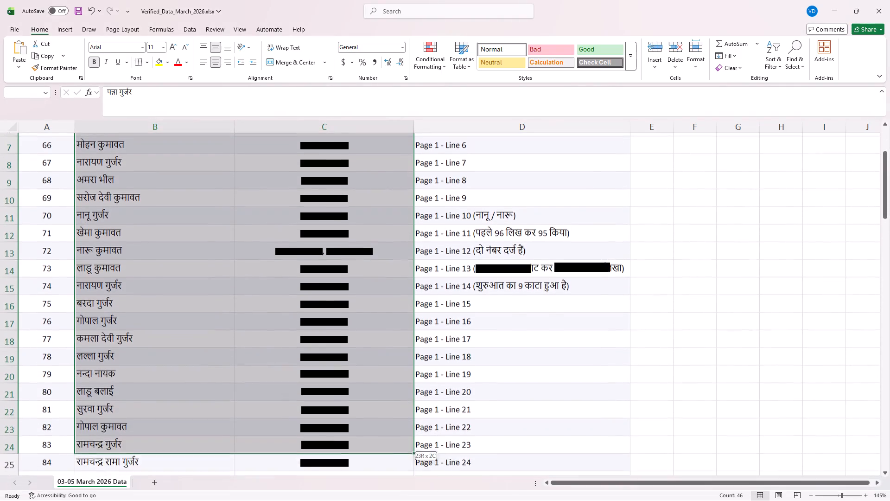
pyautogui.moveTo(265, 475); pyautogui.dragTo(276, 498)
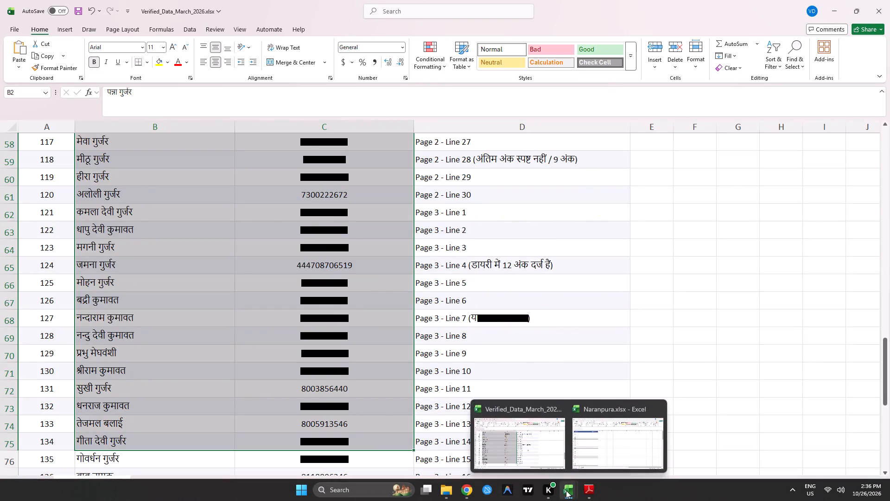
# In Sheet1 of the Naranpura workbook, extend the SR NO series in column A from 51 down to 92 in row 93.
pyautogui.click(597, 445)
pyautogui.scroll(-15, 250, 375)
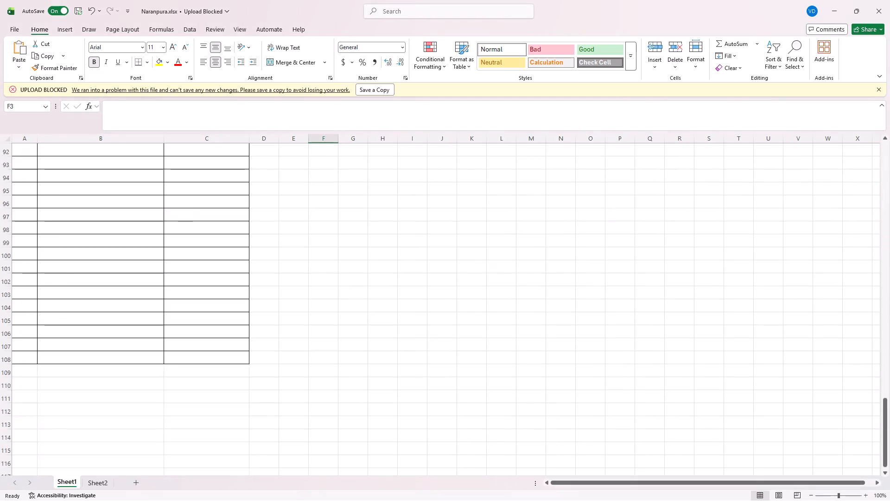
pyautogui.scroll(-2, 237, 358)
pyautogui.scroll(7, 233, 357)
pyautogui.scroll(-5, 234, 358)
pyautogui.scroll(2, 229, 352)
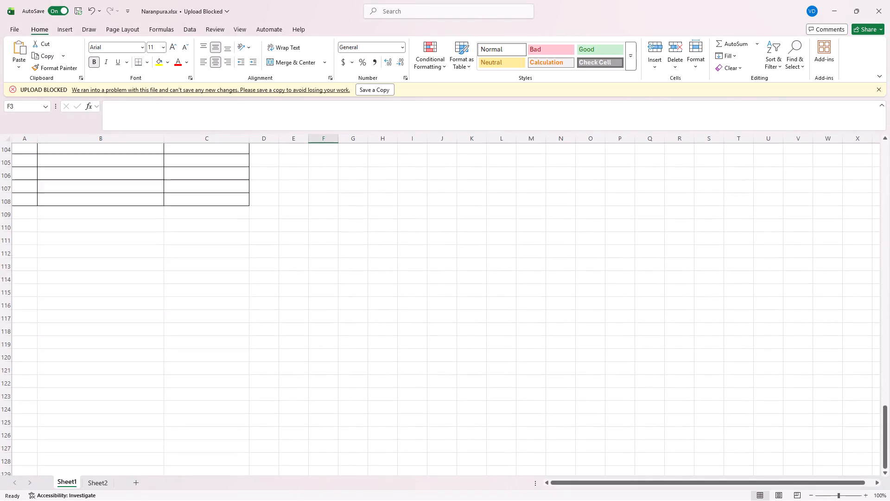
pyautogui.scroll(10, 229, 352)
pyautogui.scroll(-3, 39, 299)
pyautogui.click(31, 249)
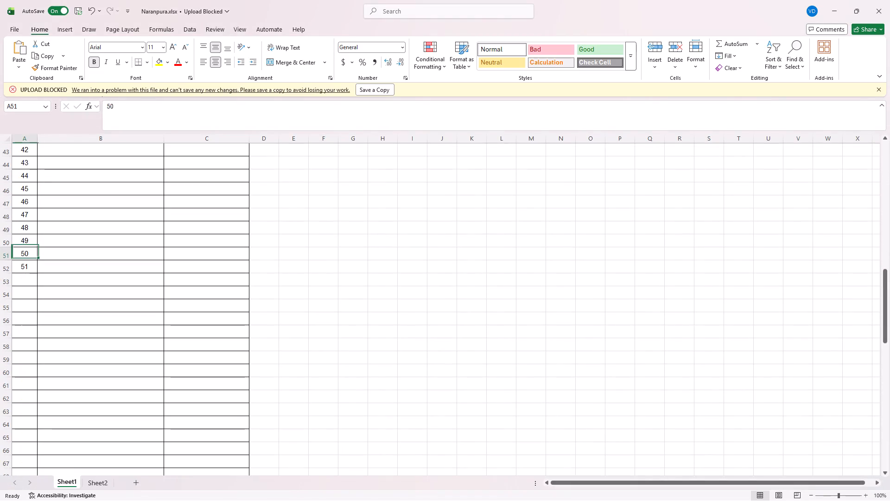
pyautogui.moveTo(28, 257); pyautogui.dragTo(27, 261)
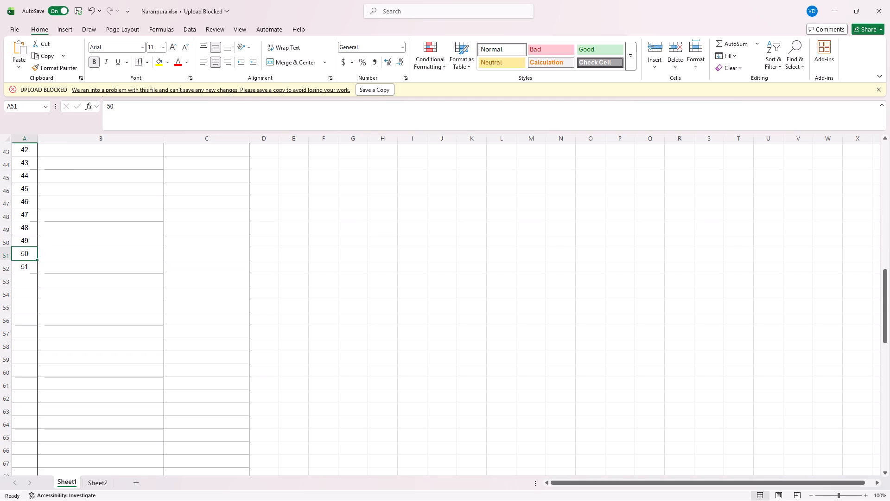
pyautogui.moveTo(27, 261); pyautogui.dragTo(27, 261)
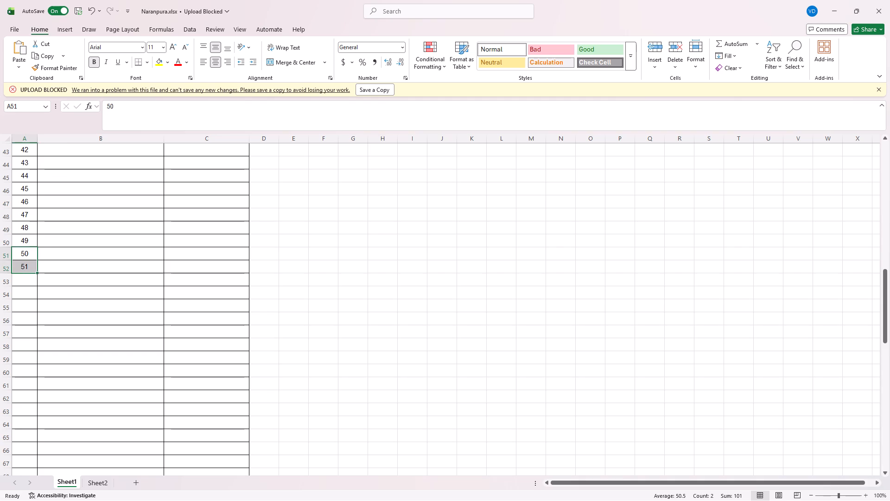
pyautogui.moveTo(36, 273); pyautogui.dragTo(28, 489)
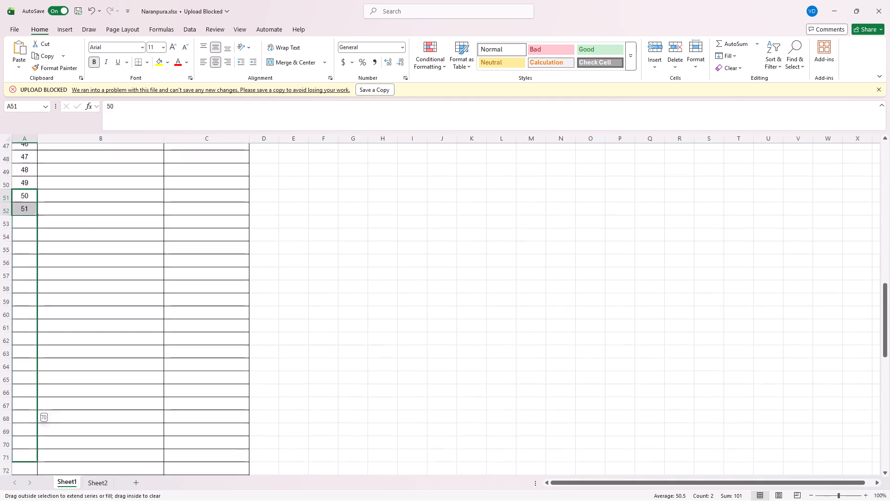
pyautogui.moveTo(28, 489); pyautogui.dragTo(15, 480)
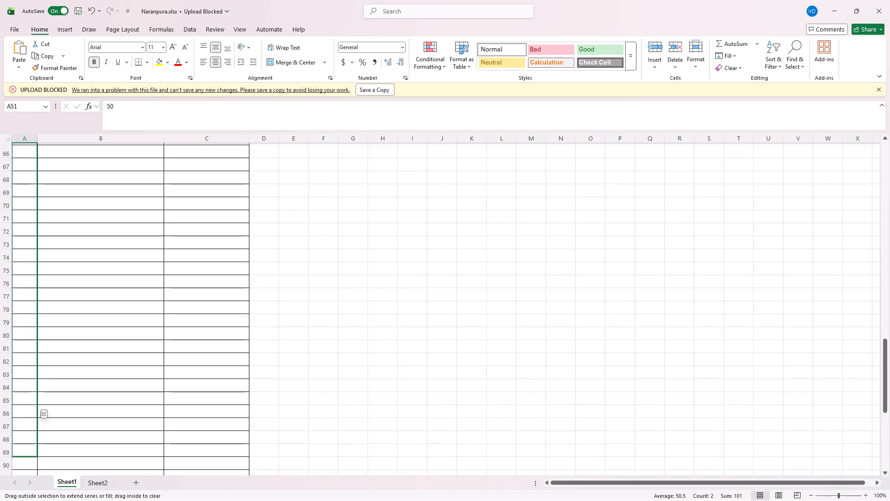
pyautogui.moveTo(15, 480); pyautogui.dragTo(11, 451)
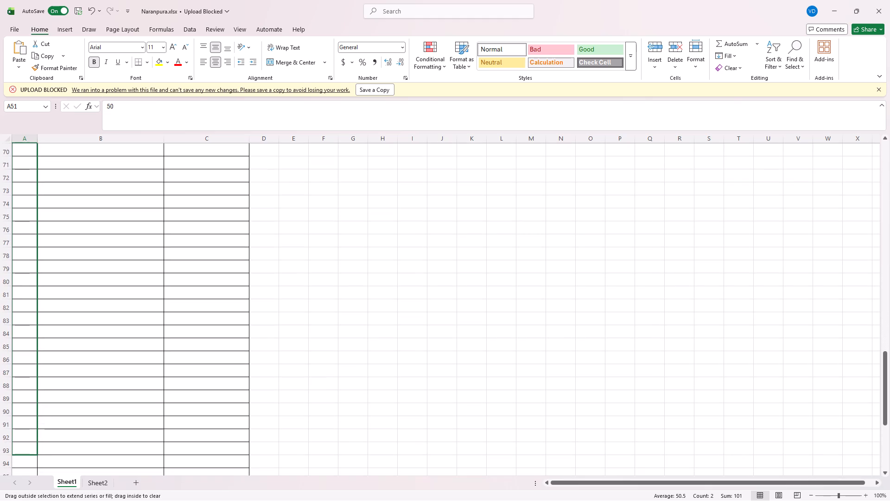
pyautogui.scroll(15, 146, 315)
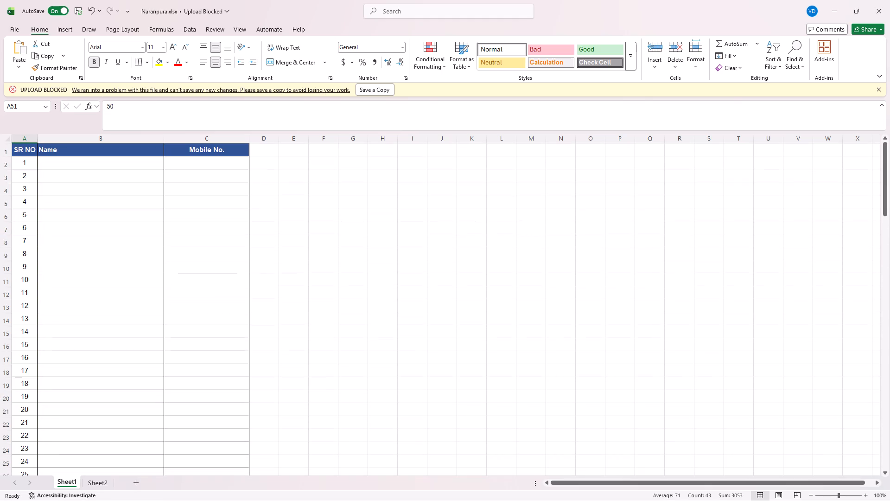
pyautogui.click(355, 195)
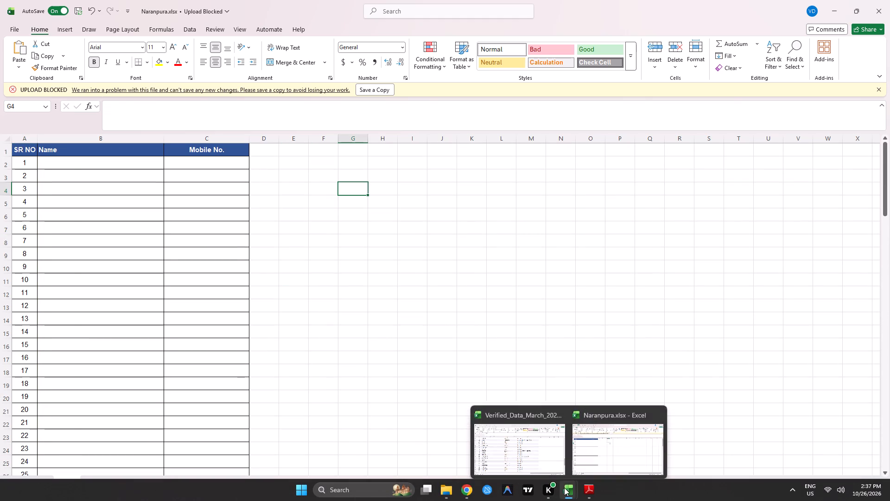
# Copy all names and mobile numbers in B2:C93 of Verified_Data_March_2026.xlsx and return to the Naranpura workbook.
pyautogui.click(532, 449)
pyautogui.scroll(1, 247, 291)
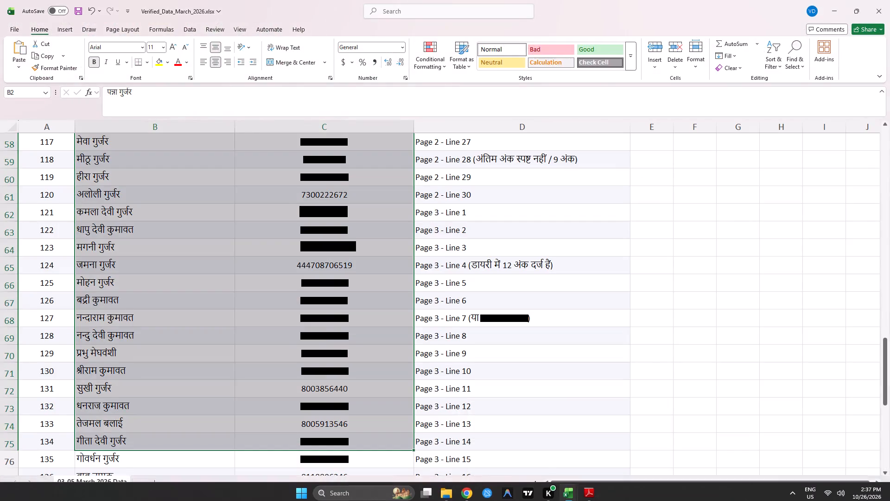
pyautogui.scroll(13, 247, 291)
pyautogui.click(170, 170)
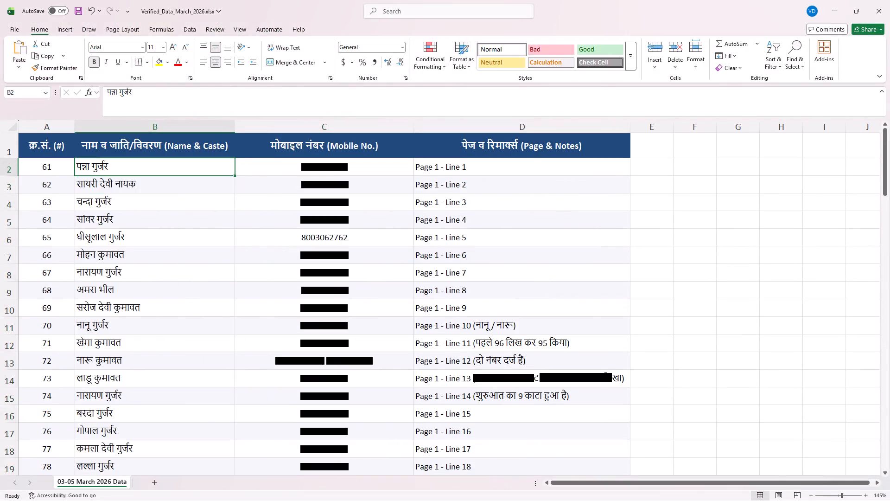
pyautogui.moveTo(169, 167); pyautogui.dragTo(336, 500)
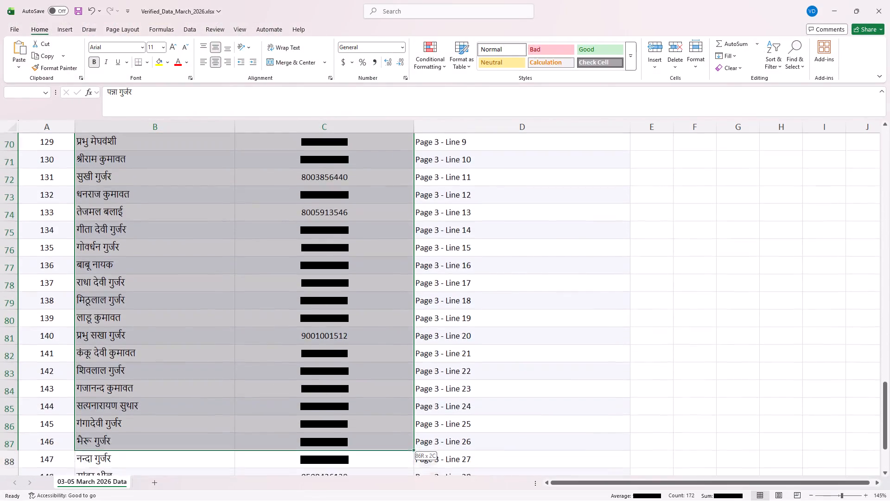
pyautogui.moveTo(336, 500); pyautogui.dragTo(300, 443)
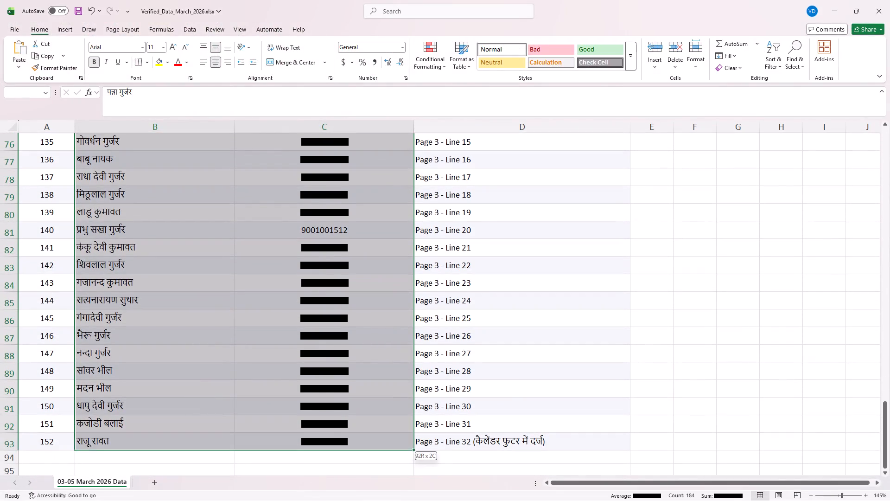
pyautogui.moveTo(300, 443); pyautogui.dragTo(300, 446)
pyautogui.hotkey('ctrl', 'c')
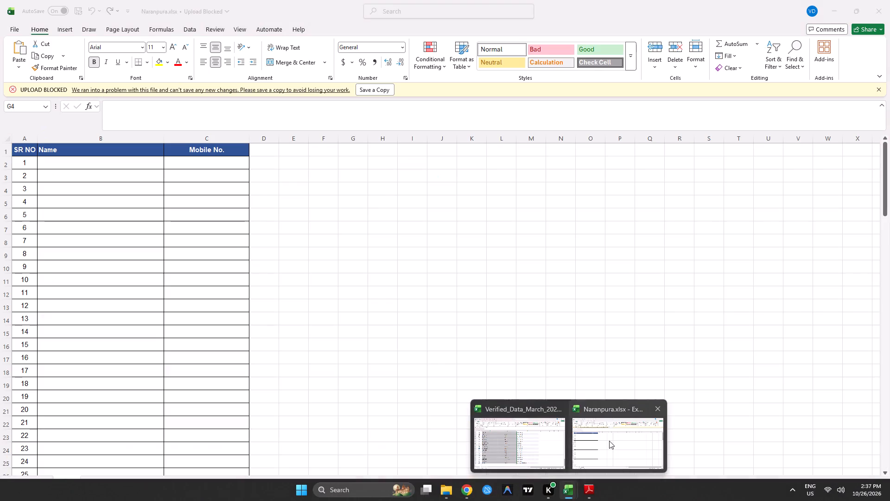
pyautogui.click(609, 441)
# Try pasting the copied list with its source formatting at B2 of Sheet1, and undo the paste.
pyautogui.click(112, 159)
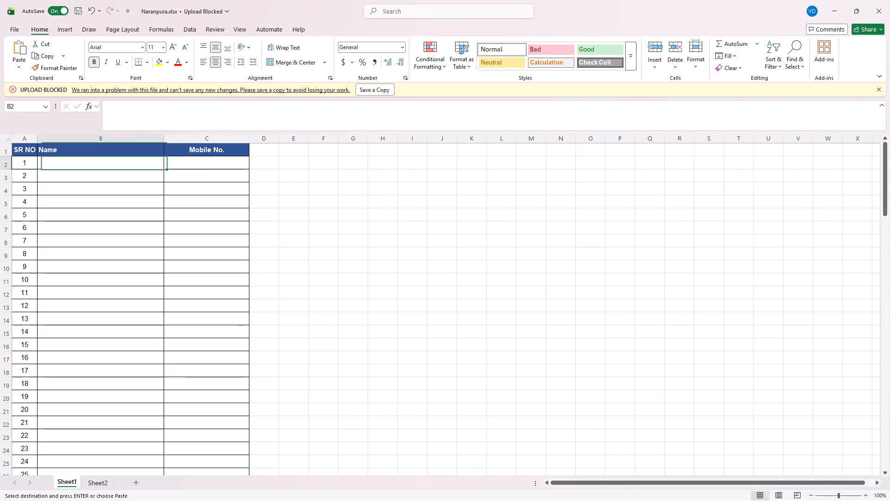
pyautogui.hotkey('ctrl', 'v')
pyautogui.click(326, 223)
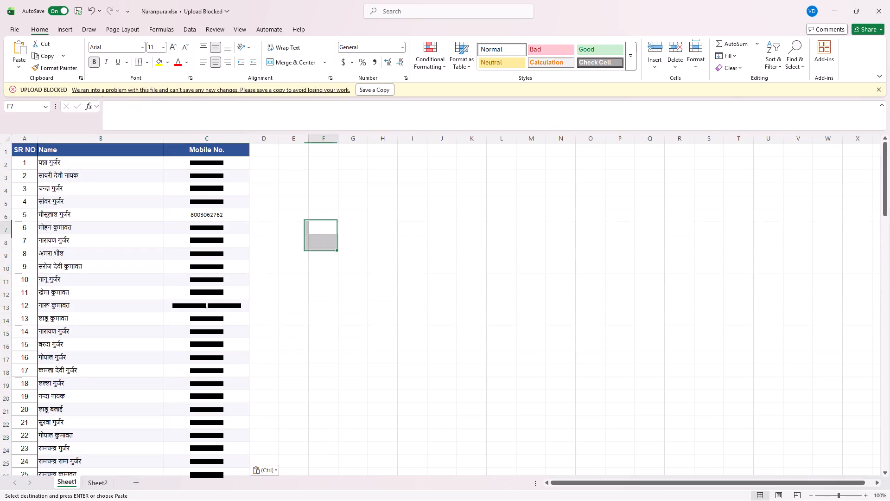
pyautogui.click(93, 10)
# Paste the copied names and mobile numbers as values only, starting at B2 of Sheet1.
pyautogui.click(83, 160)
pyautogui.rightClick(83, 160)
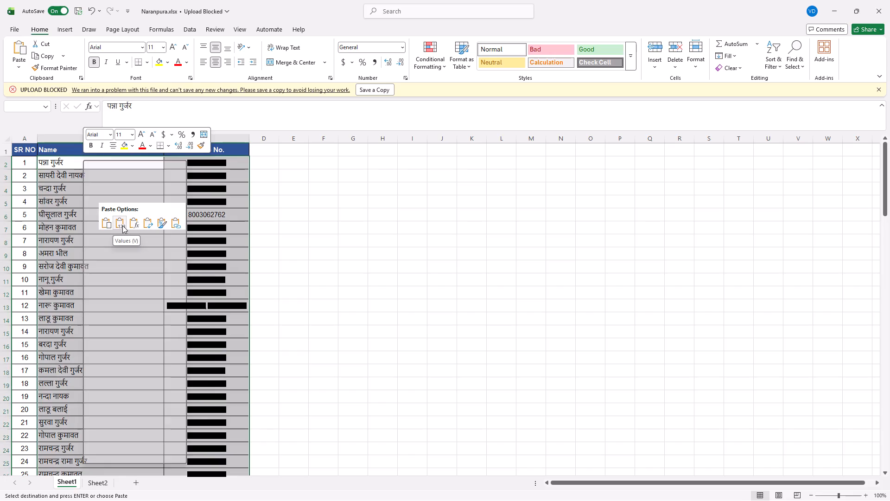
pyautogui.click(328, 218)
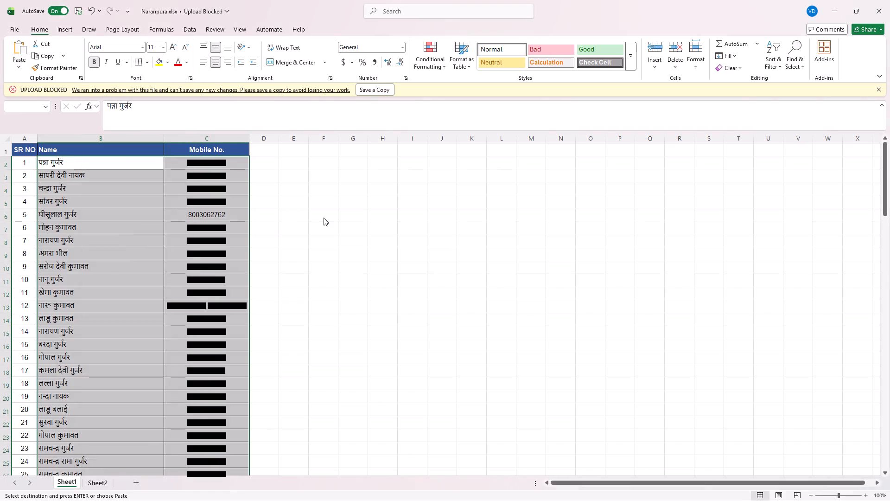
pyautogui.click(283, 209)
# Look through the pasted list down to its last rows to check the entries against the serial numbers.
pyautogui.scroll(-5, 291, 211)
pyautogui.scroll(-3, 281, 248)
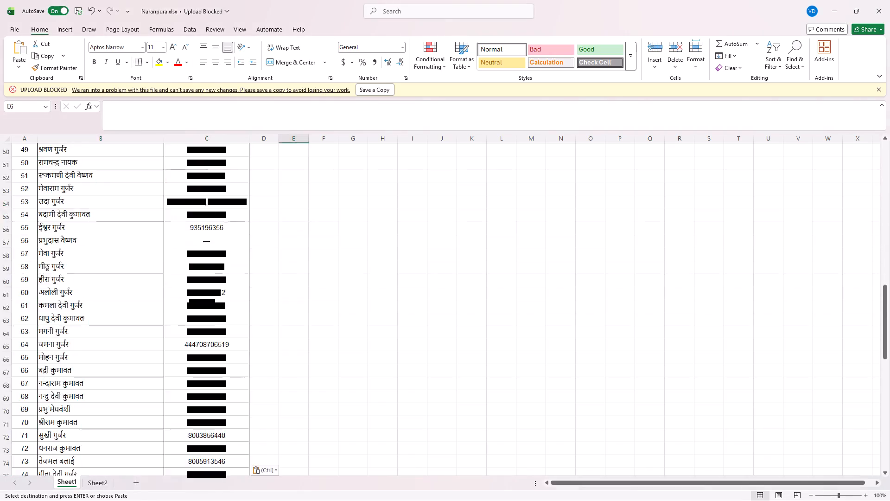
pyautogui.scroll(11, 284, 244)
pyautogui.scroll(-10, 284, 243)
pyautogui.scroll(2, 281, 239)
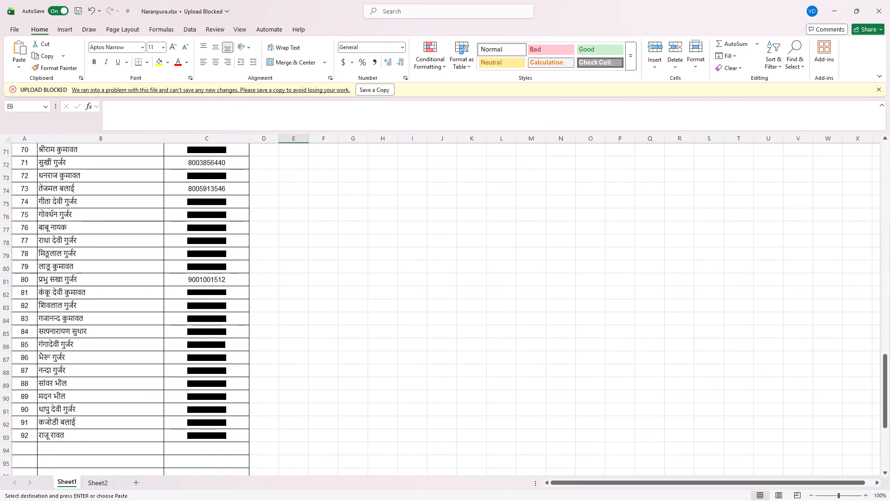
pyautogui.scroll(3, 281, 239)
pyautogui.scroll(-8, 281, 239)
pyautogui.scroll(1, 281, 237)
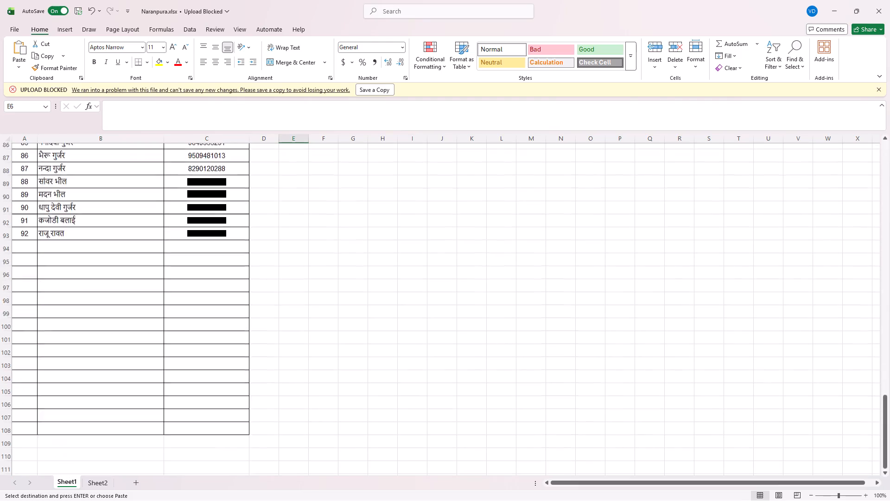
pyautogui.scroll(1, 281, 237)
pyautogui.scroll(-3, 281, 237)
pyautogui.scroll(2, 277, 236)
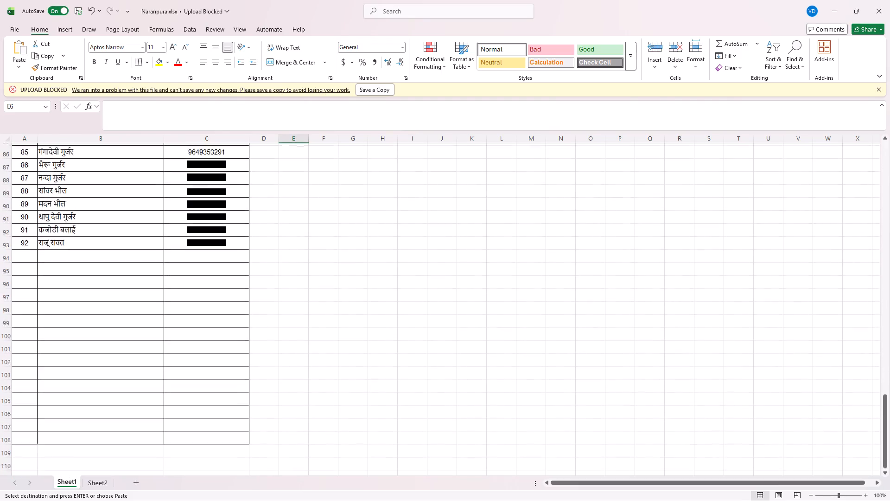
# Remove all borders from the empty rows below the list, A95:C109.
pyautogui.moveTo(15, 270); pyautogui.dragTo(21, 276)
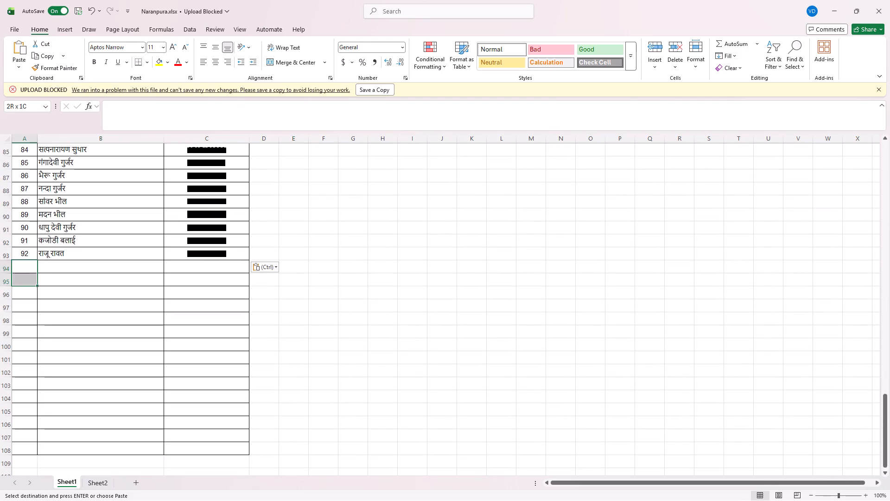
pyautogui.moveTo(21, 276); pyautogui.dragTo(212, 446)
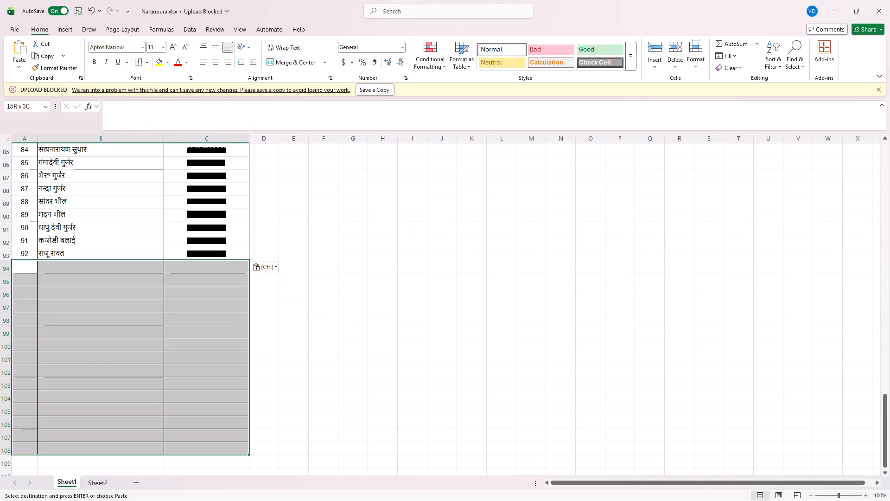
pyautogui.moveTo(212, 446); pyautogui.dragTo(213, 447)
pyautogui.click(322, 350)
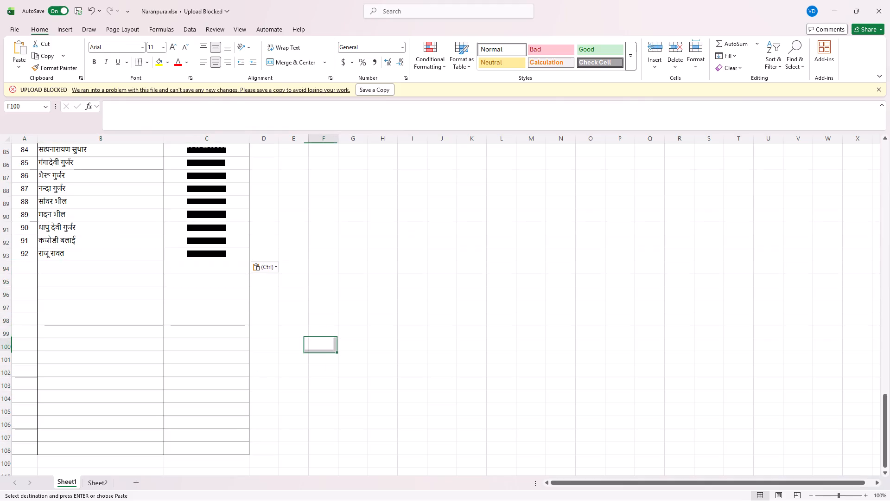
pyautogui.moveTo(18, 282); pyautogui.dragTo(206, 447)
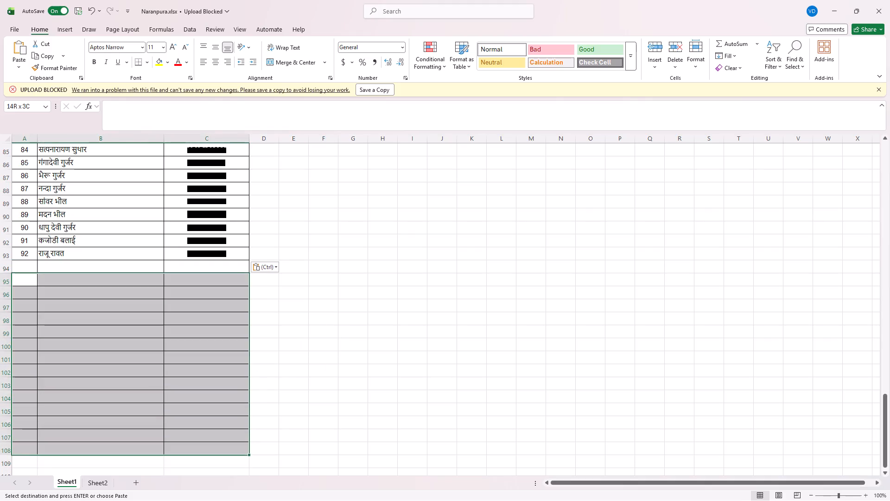
pyautogui.moveTo(206, 447); pyautogui.dragTo(211, 458)
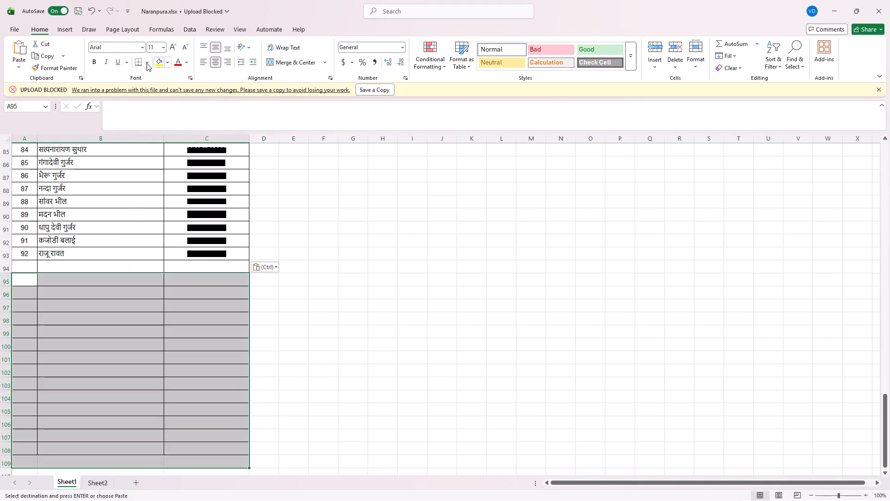
pyautogui.click(146, 63)
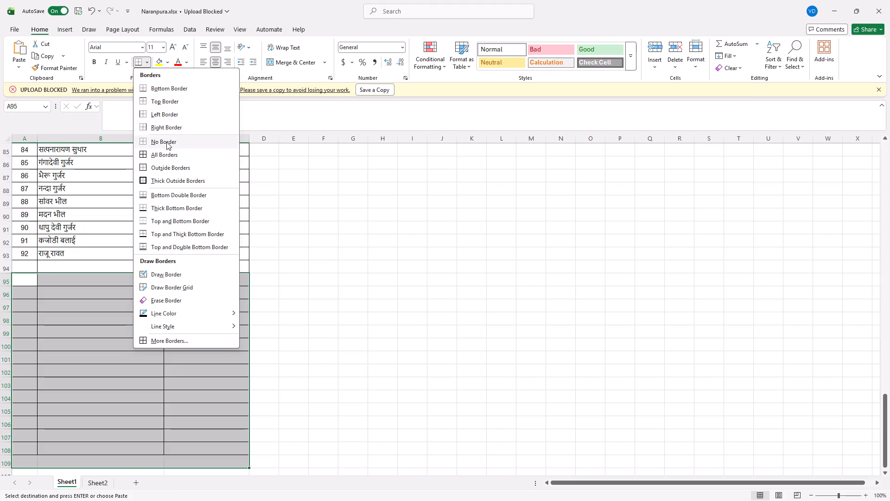
pyautogui.click(166, 142)
pyautogui.click(298, 256)
# Apply a top border to the empty row directly below the last entry, A94:C94.
pyautogui.moveTo(25, 264); pyautogui.dragTo(219, 272)
pyautogui.click(242, 312)
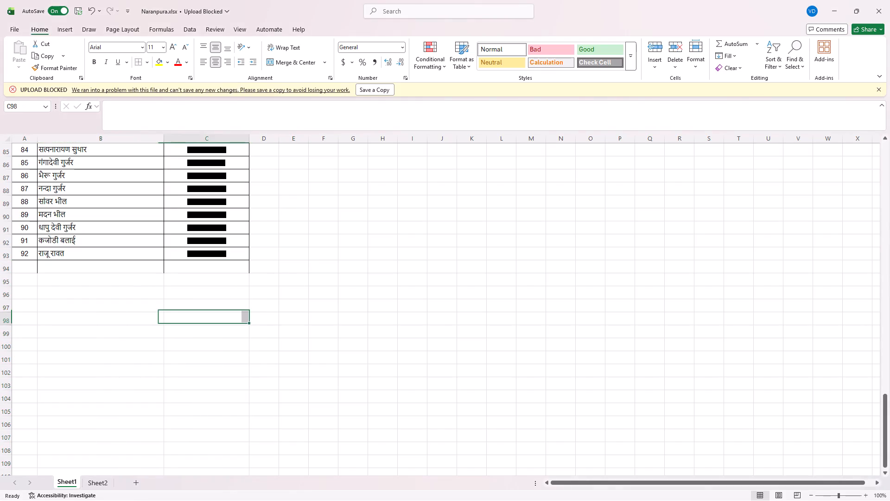
pyautogui.moveTo(28, 266); pyautogui.dragTo(198, 265)
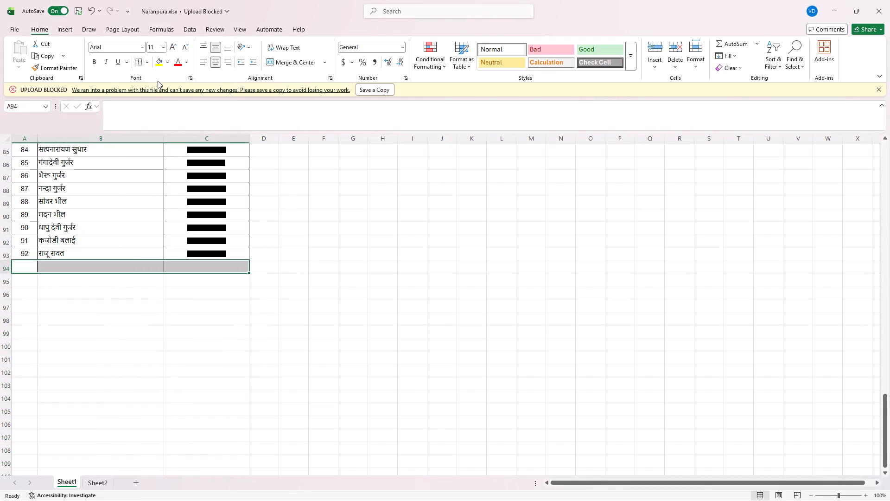
pyautogui.click(150, 61)
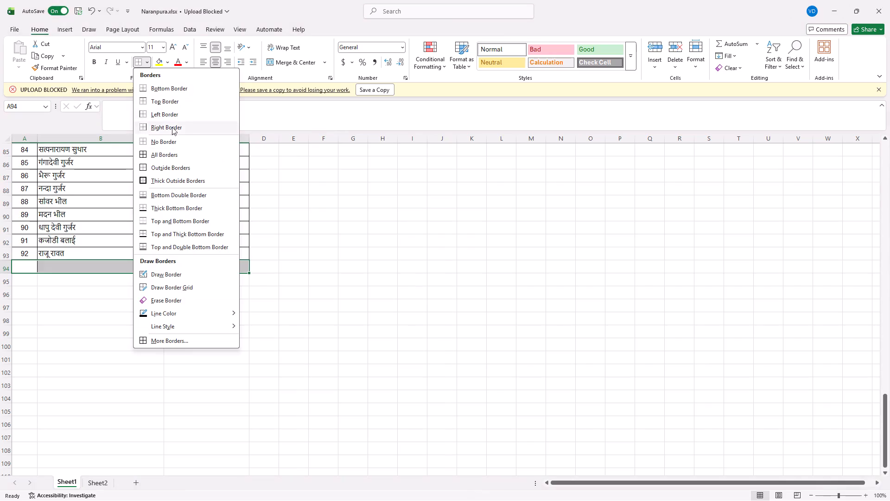
pyautogui.click(164, 99)
pyautogui.click(305, 261)
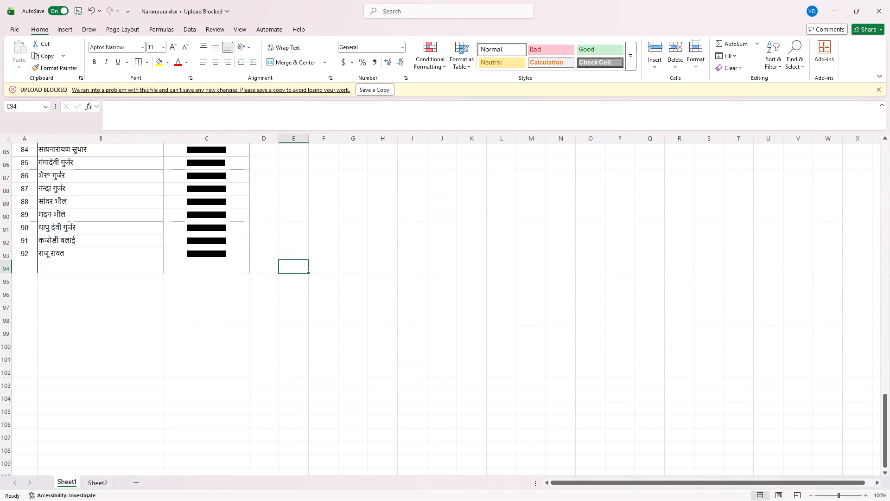
pyautogui.moveTo(18, 271); pyautogui.dragTo(217, 268)
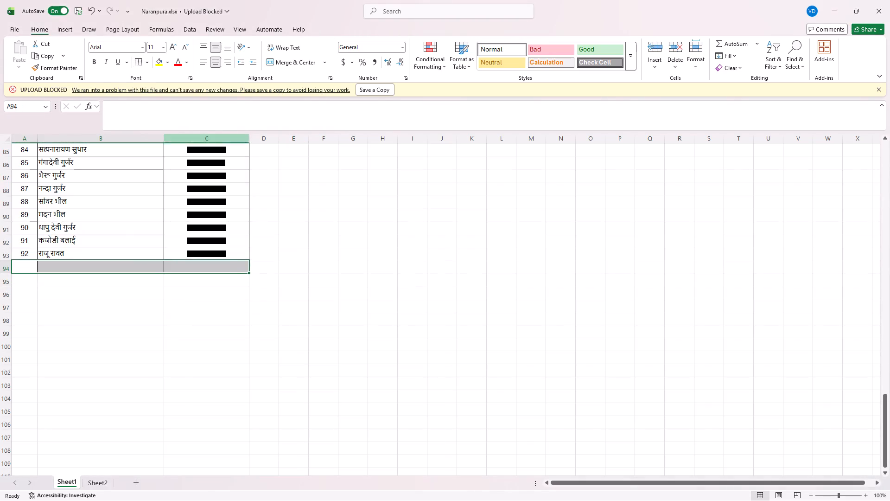
pyautogui.click(146, 61)
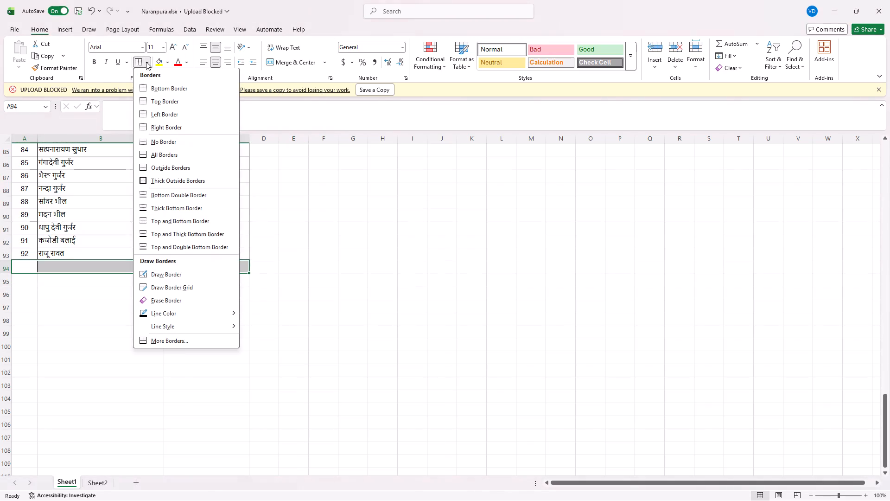
pyautogui.click(172, 104)
pyautogui.click(191, 293)
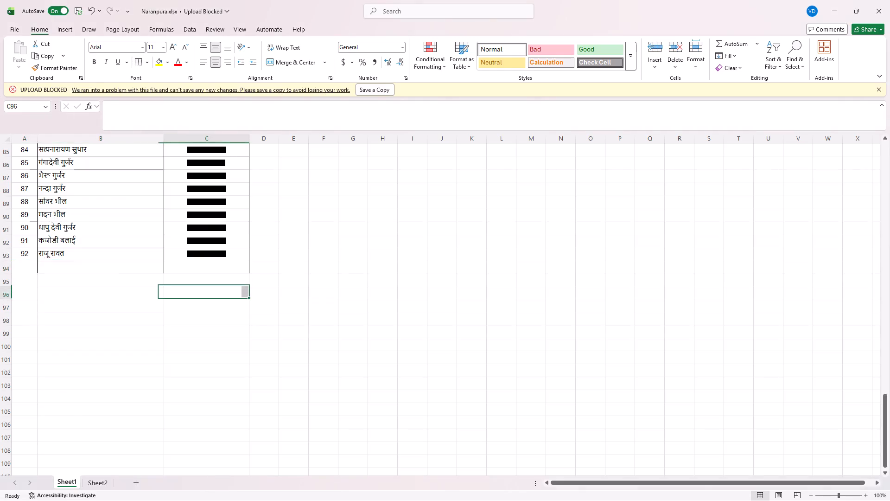
# Center all the names in B2:B93 horizontally.
pyautogui.scroll(19, 190, 291)
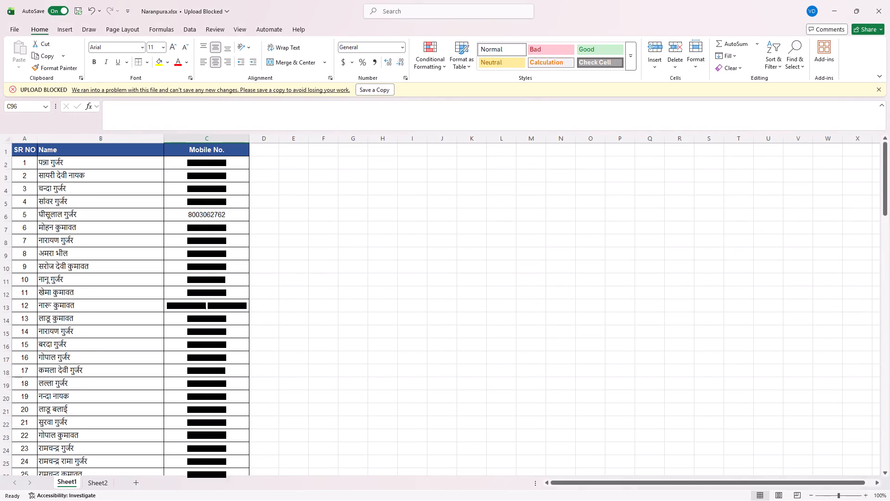
pyautogui.click(114, 163)
pyautogui.click(301, 179)
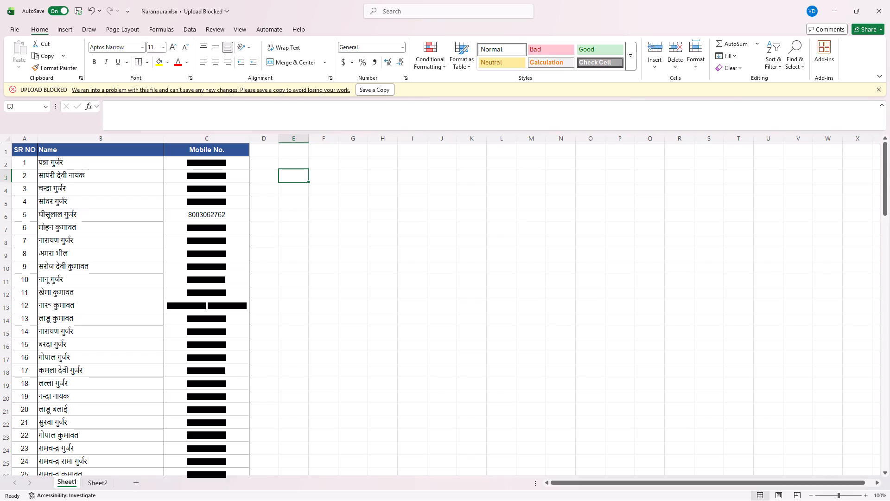
pyautogui.moveTo(44, 160); pyautogui.dragTo(133, 500)
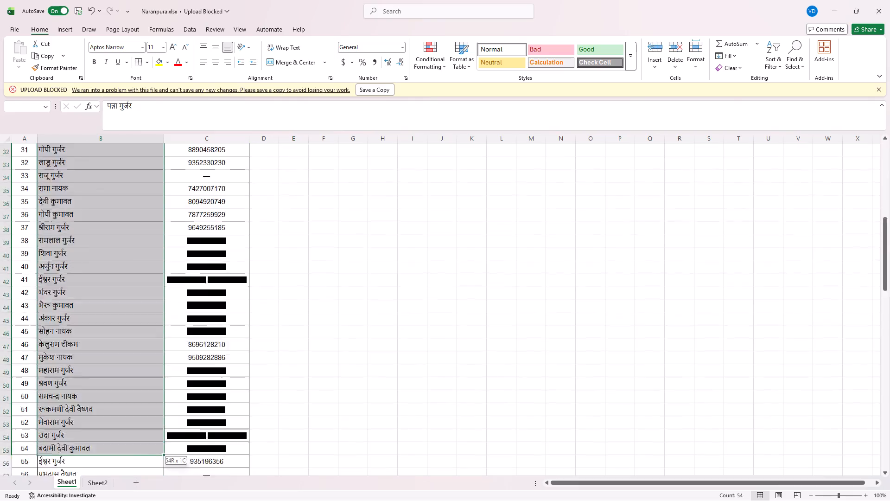
pyautogui.moveTo(133, 500); pyautogui.dragTo(126, 476)
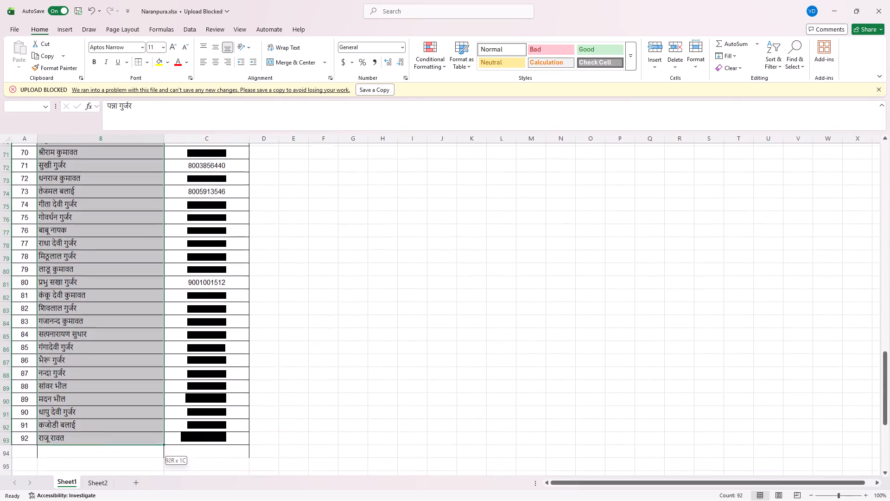
pyautogui.moveTo(126, 476); pyautogui.dragTo(121, 434)
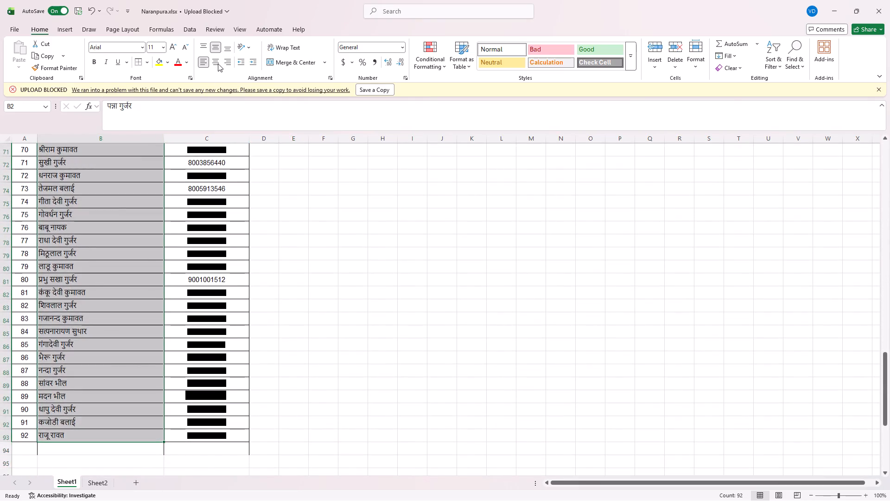
pyautogui.click(218, 64)
pyautogui.click(274, 235)
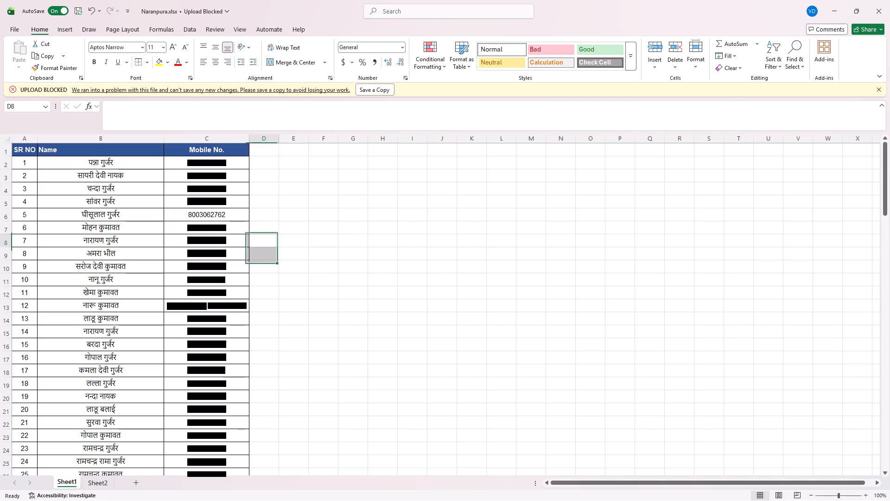
# Center the Name header in B1 horizontally.
pyautogui.click(90, 149)
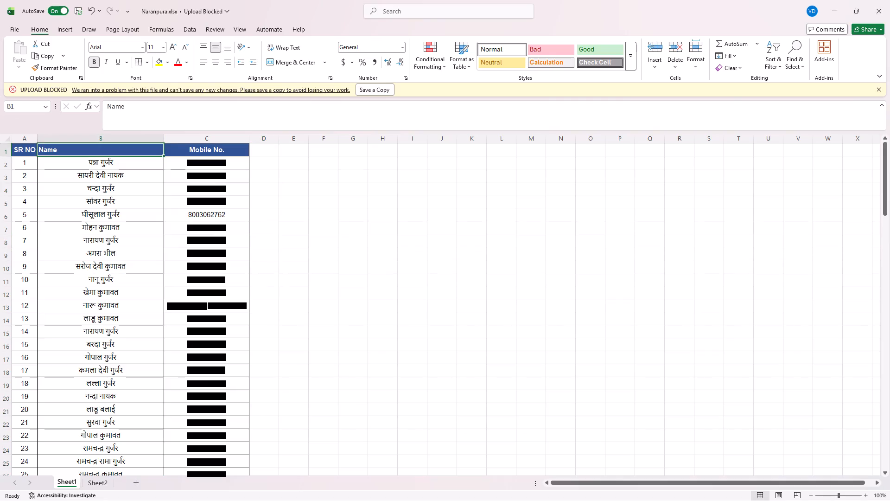
pyautogui.click(216, 64)
pyautogui.click(317, 246)
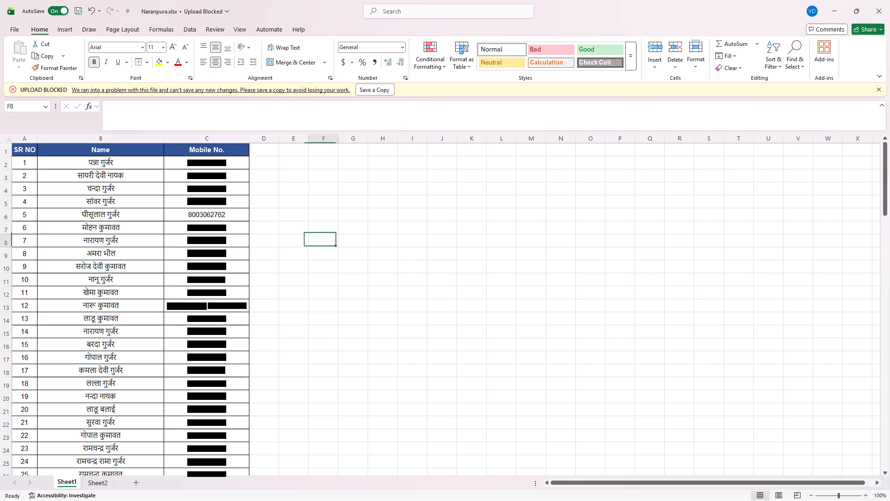
# Look through the whole list in Sheet1 to check the names, mobile numbers and formatting.
pyautogui.scroll(-2, 210, 207)
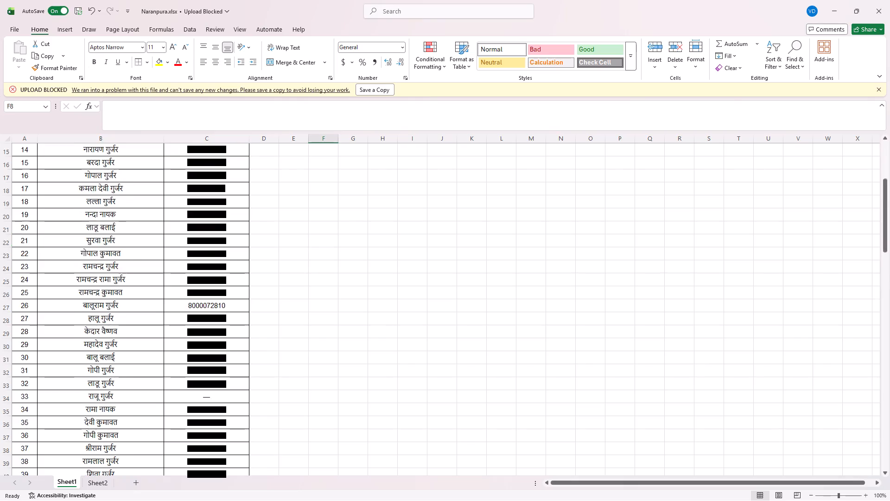
pyautogui.scroll(-3, 210, 207)
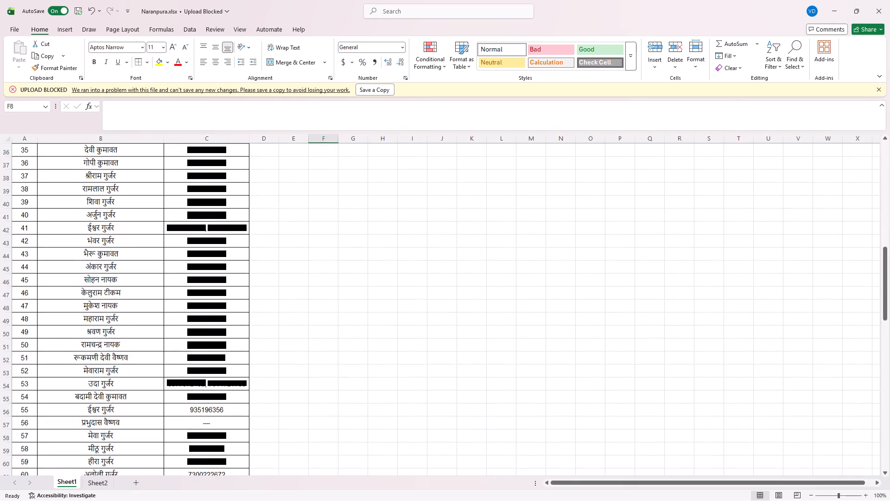
pyautogui.scroll(-1, 211, 213)
pyautogui.scroll(1, 211, 213)
pyautogui.scroll(-3, 211, 213)
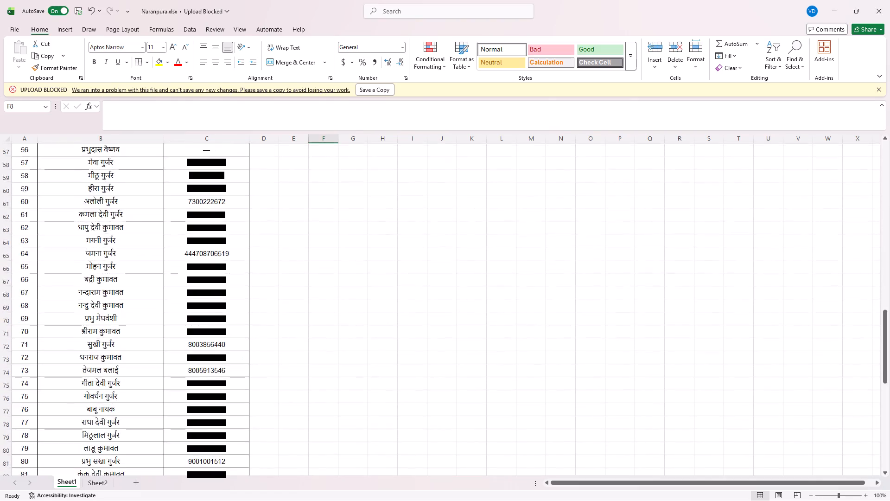
pyautogui.scroll(-3, 211, 213)
pyautogui.scroll(8, 211, 209)
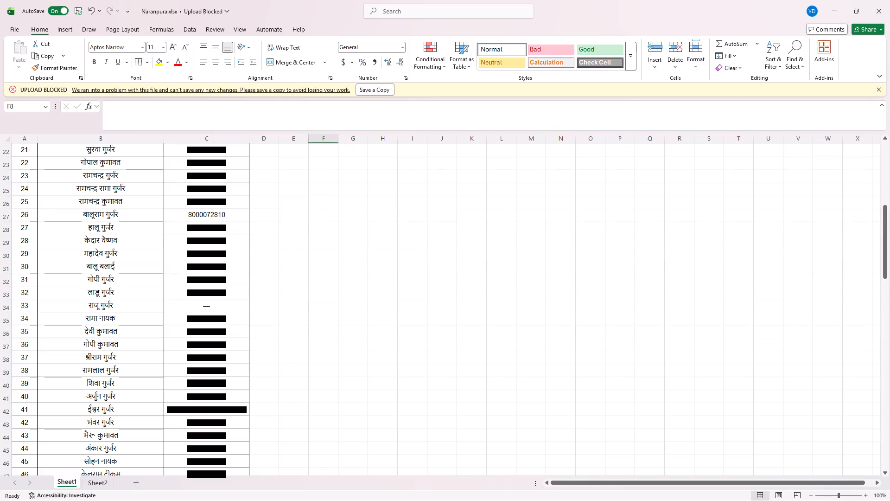
pyautogui.scroll(-6, 407, 387)
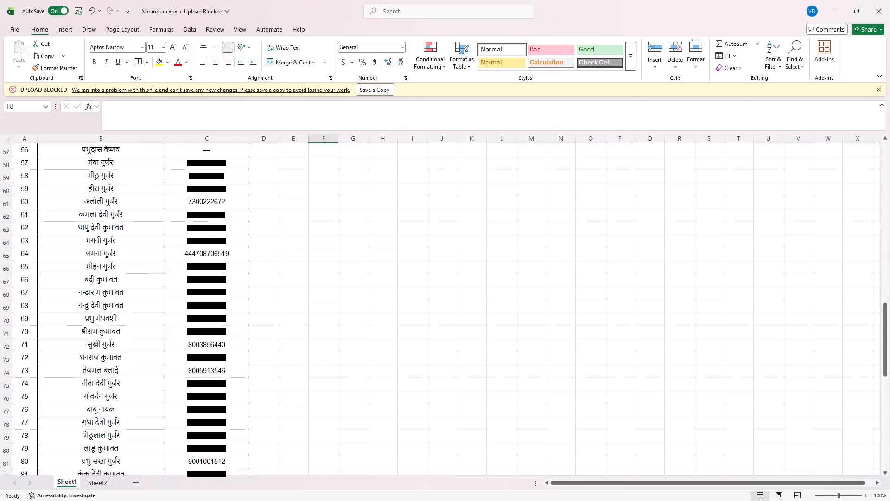
pyautogui.scroll(-4, 342, 342)
pyautogui.scroll(7, 338, 333)
pyautogui.scroll(-4, 337, 332)
pyautogui.scroll(8, 331, 325)
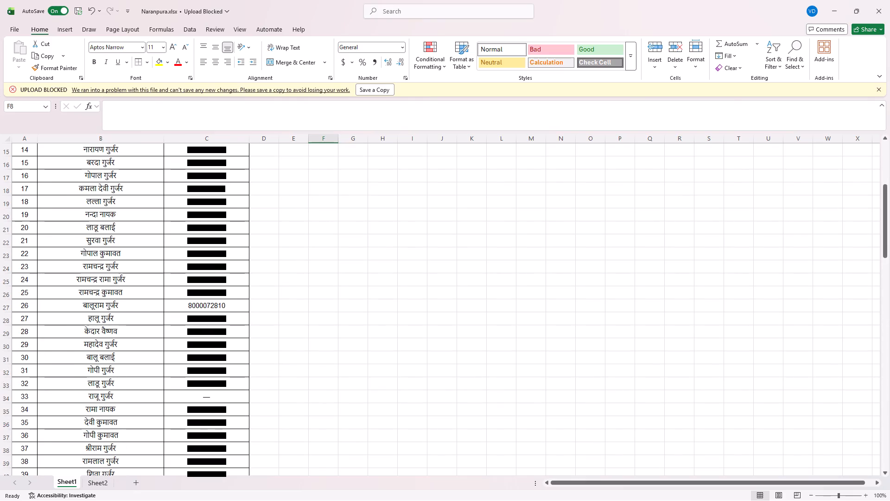
pyautogui.click(331, 325)
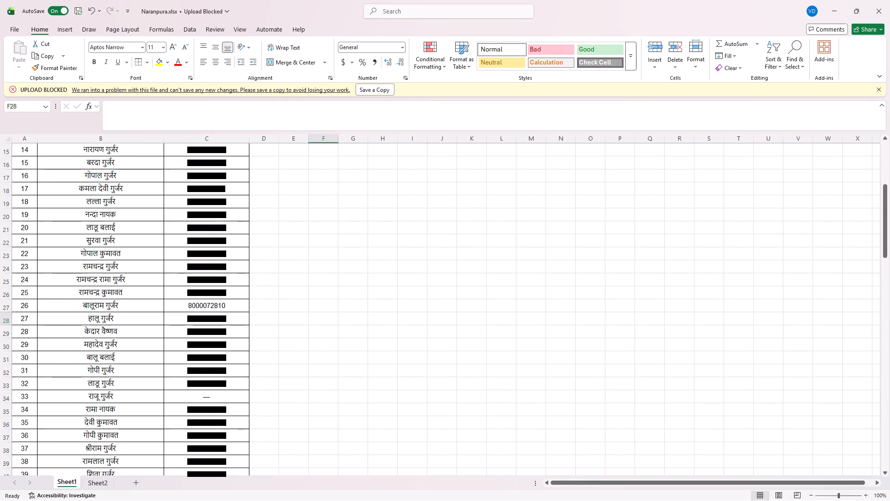
pyautogui.click(143, 278)
pyautogui.click(304, 259)
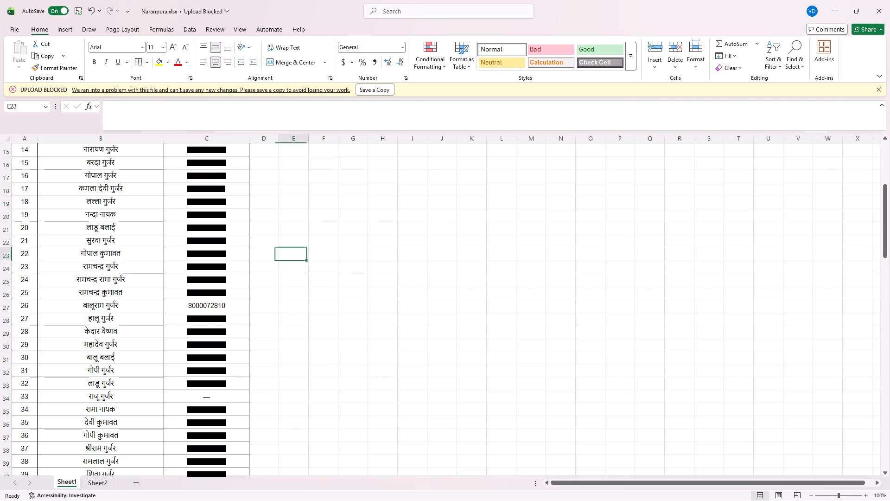
pyautogui.click(206, 257)
pyautogui.scroll(12, 282, 281)
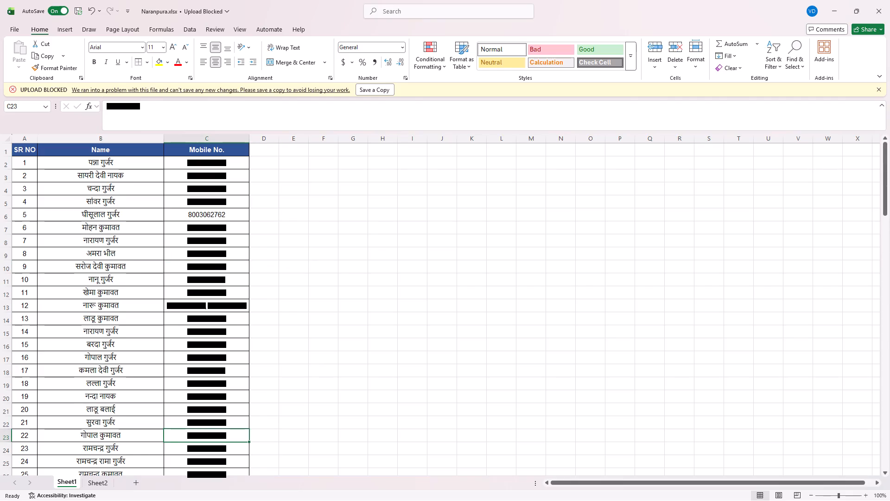
# Save the Naranpura workbook.
pyautogui.click(341, 224)
pyautogui.hotkey('ctrl', 's')
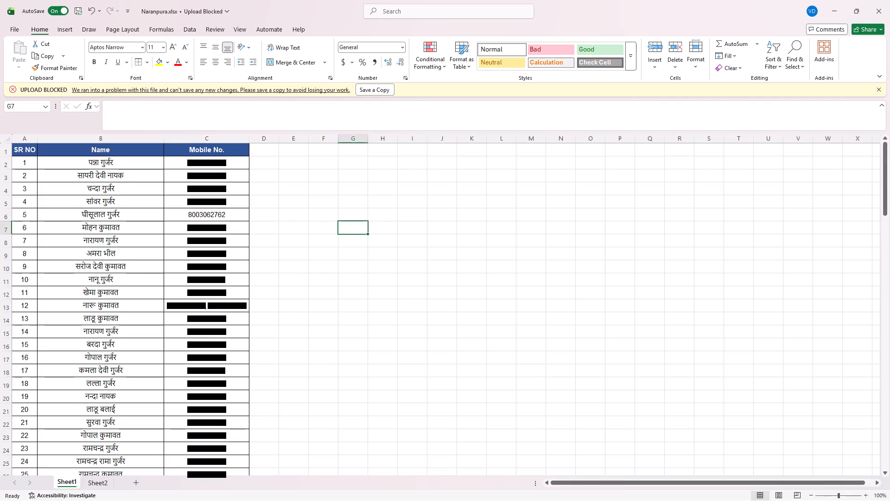
# Start sharing Naranpura.xlsx from the list of recent workbooks.
pyautogui.click(12, 26)
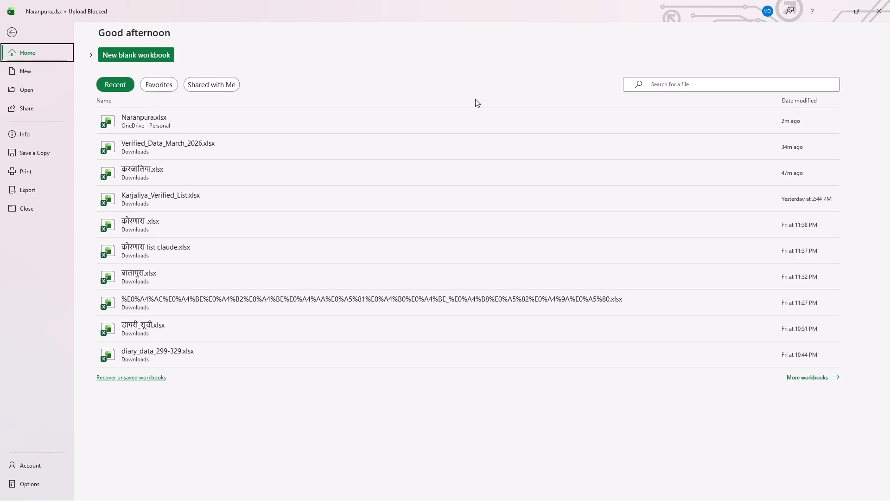
pyautogui.click(760, 122)
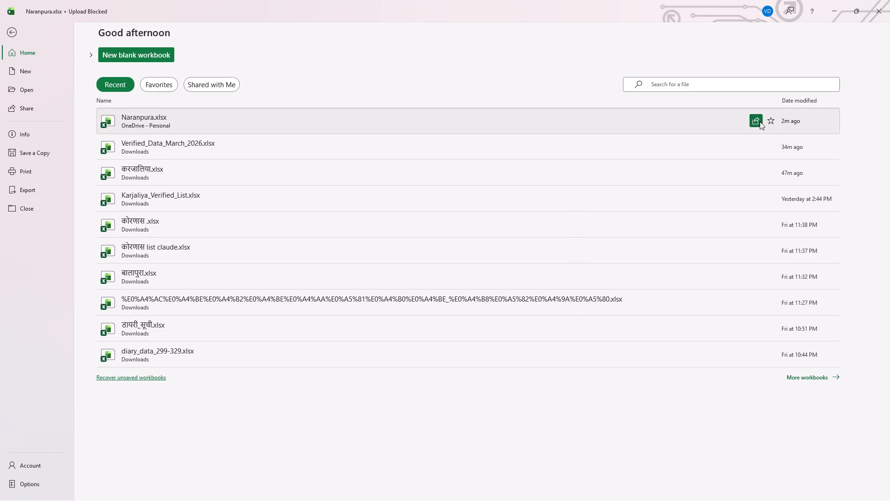
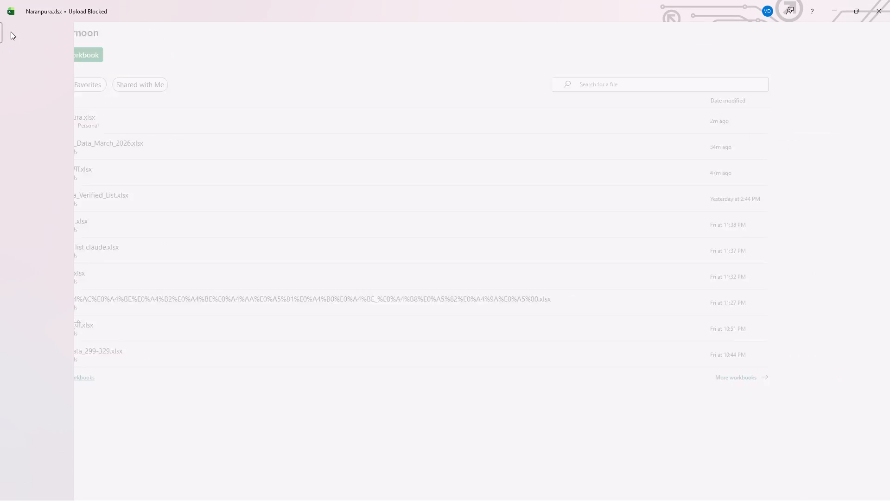
# Save a copy of the workbook as Naranpura in Excel Workbook (*.xlsx) format in the Documents folder on this PC.
pyautogui.click(18, 31)
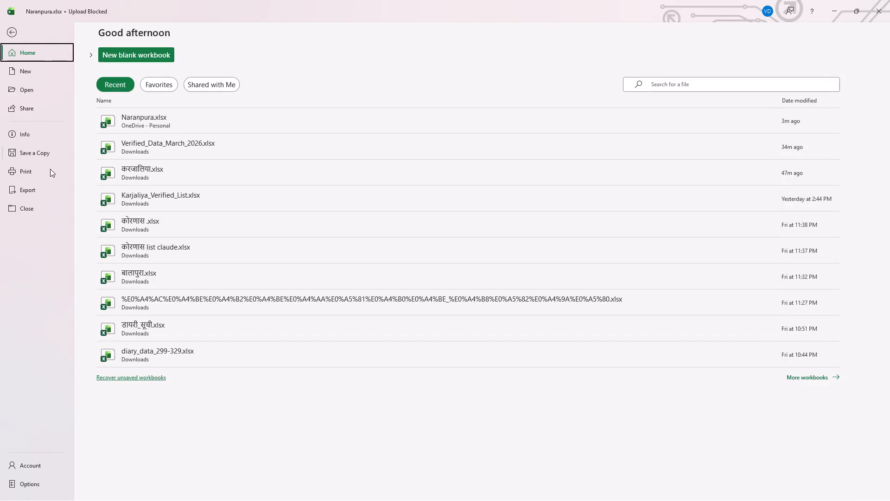
pyautogui.click(33, 154)
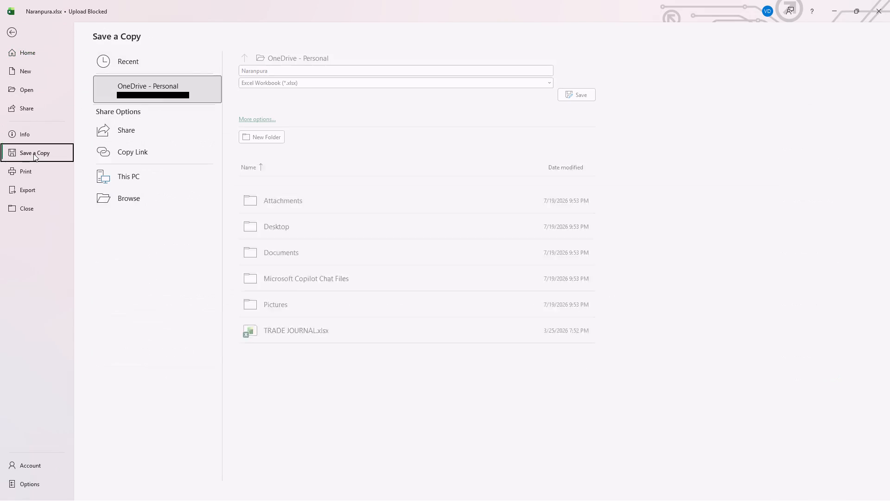
pyautogui.click(122, 176)
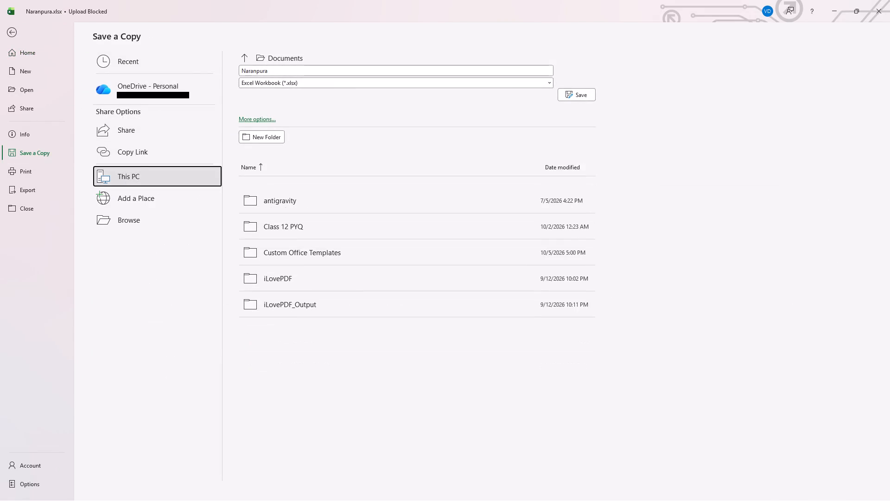
pyautogui.click(575, 91)
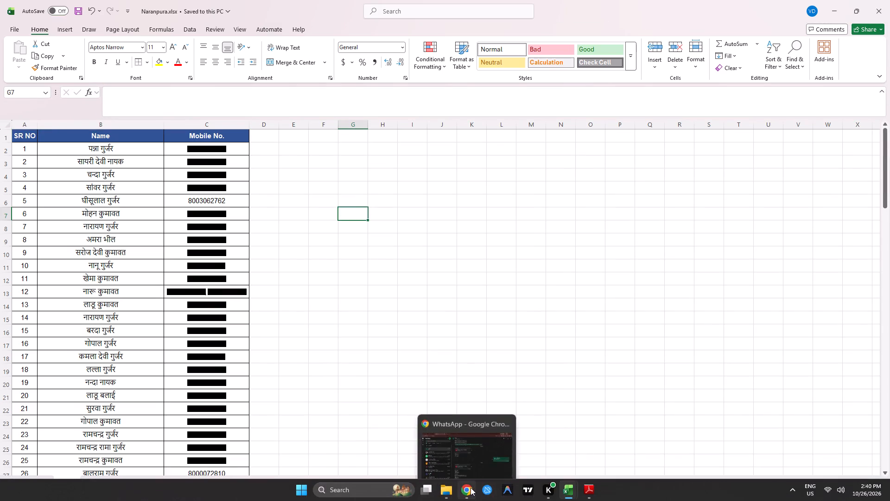
# Switch to File Explorer and look through the Downloads folder for the saved Naranpura workbook.
pyautogui.click(441, 484)
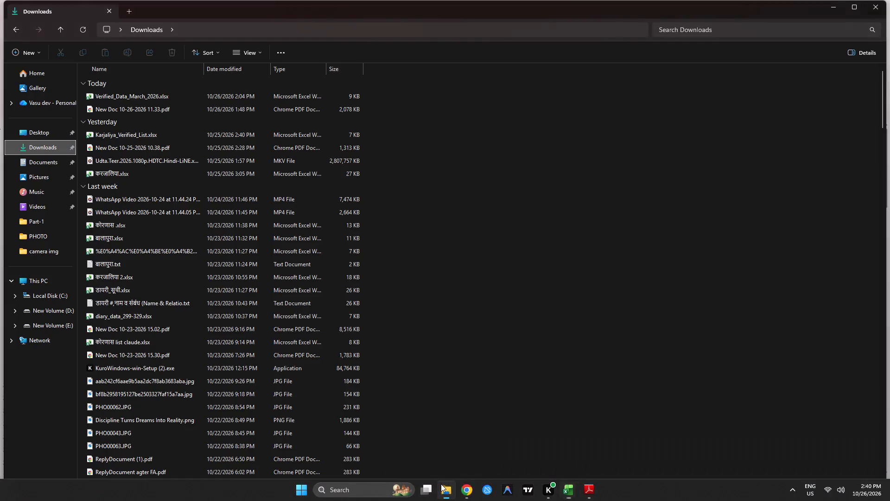
pyautogui.scroll(5, 125, 281)
pyautogui.click(76, 24)
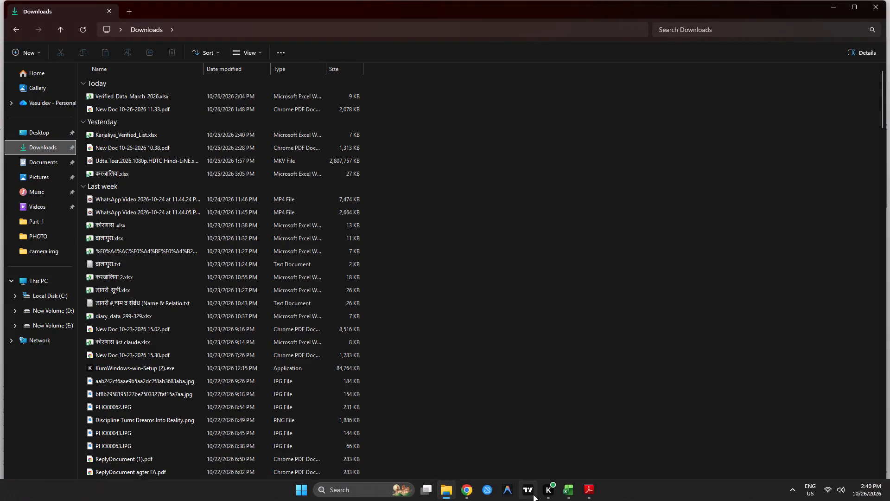
# Return to the Naranpura workbook in Excel and permanently delete the blank Sheet2.
pyautogui.click(570, 486)
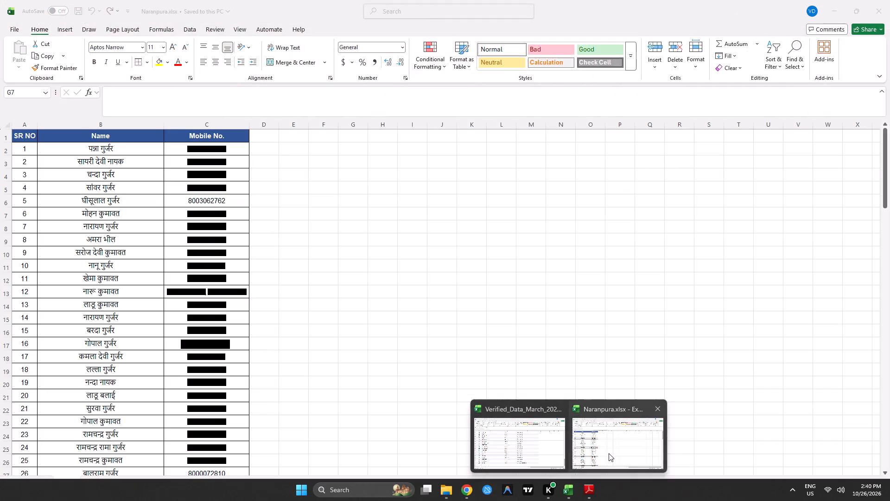
pyautogui.click(609, 453)
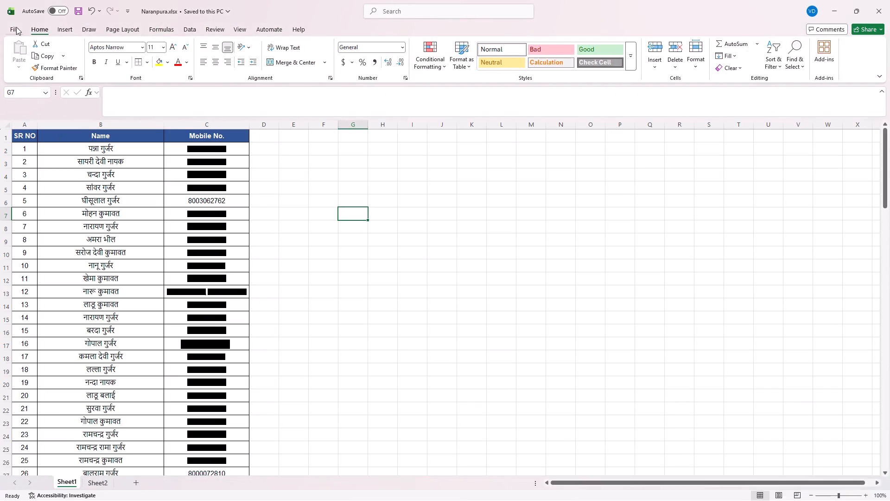
pyautogui.click(93, 481)
pyautogui.rightClick(93, 481)
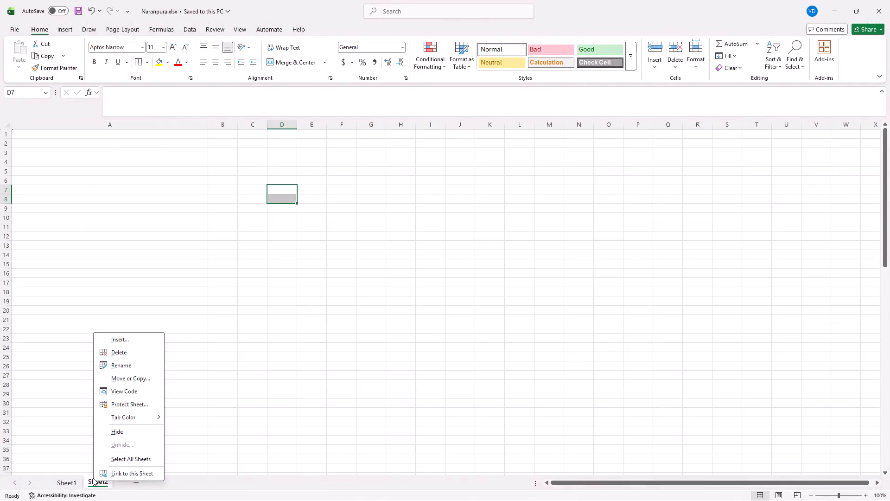
pyautogui.click(122, 352)
pyautogui.click(461, 263)
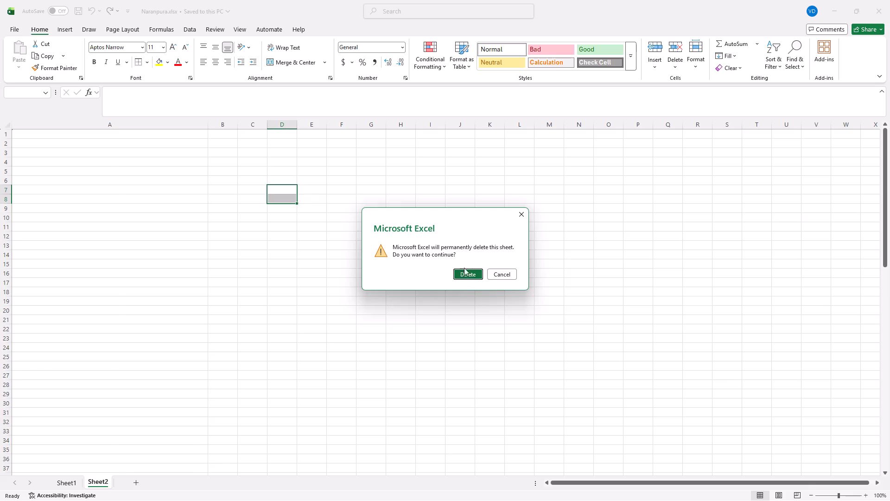
pyautogui.click(469, 274)
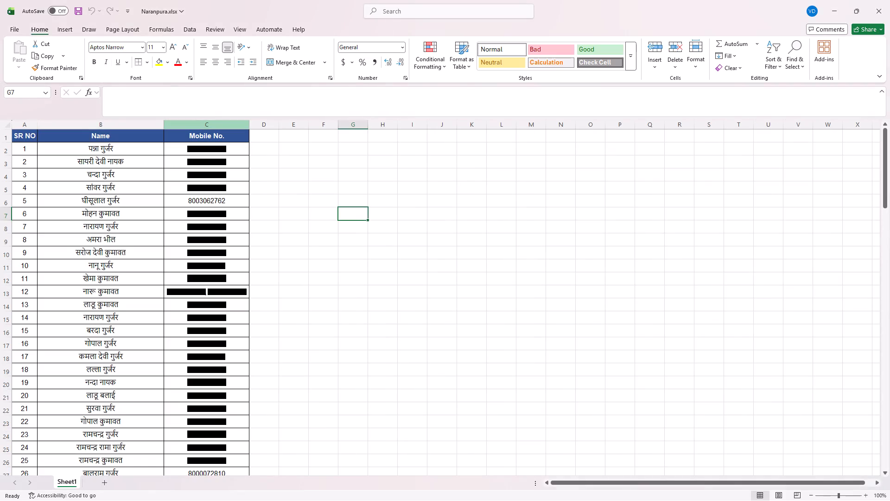
# Save the Naranpura workbook.
pyautogui.hotkey('ctrl', 's')
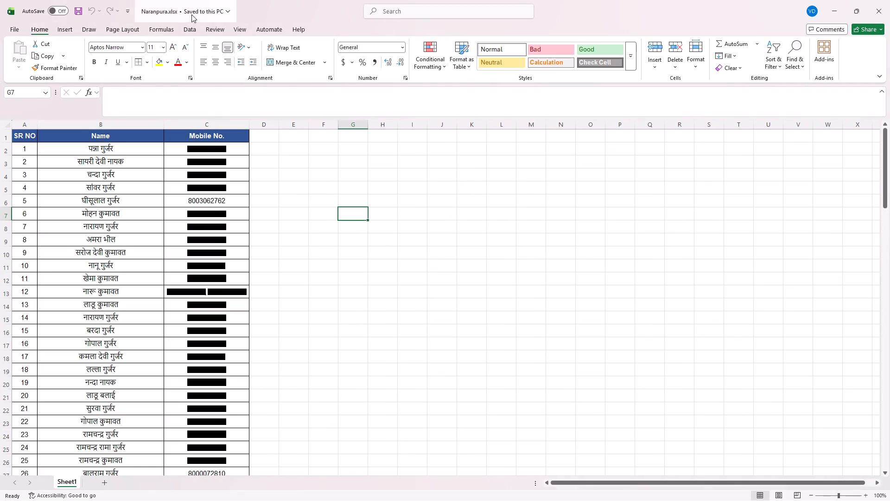
# Check the Naranpura workbook's save location, then open the Documents folder in File Explorer to locate the file.
pyautogui.click(199, 12)
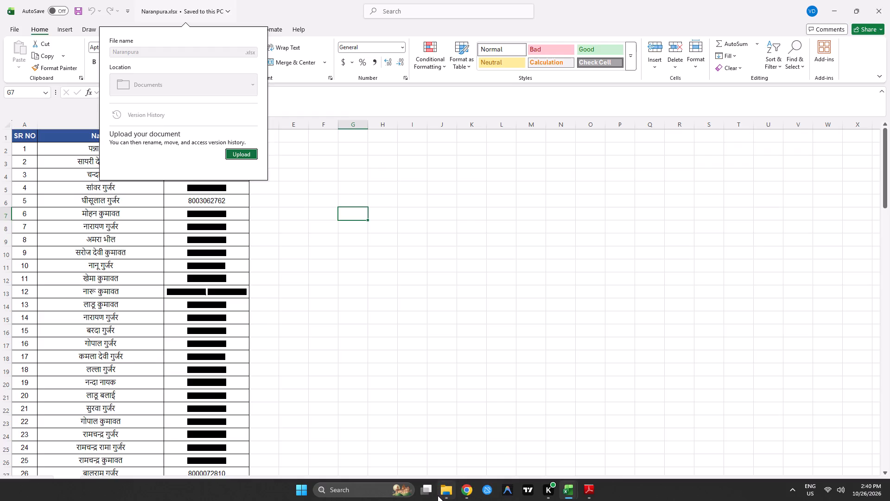
pyautogui.click(443, 491)
pyautogui.click(28, 168)
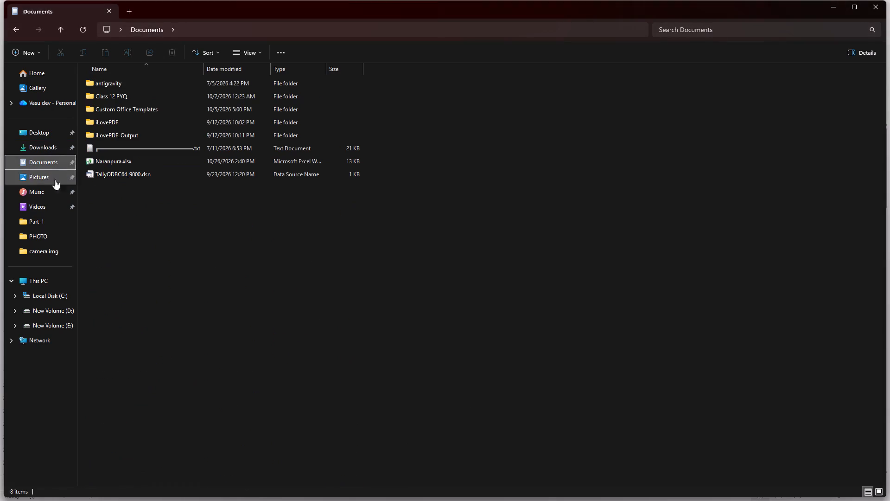
# Minimize File Explorer and the Naranpura and Verified_Data_March_2026 workbook windows to uncover the desktop.
pyautogui.click(839, 9)
pyautogui.click(825, 0)
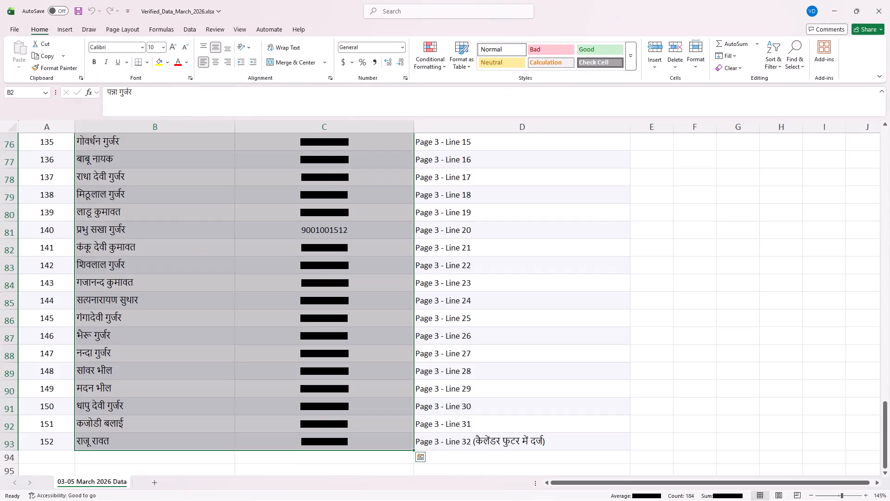
pyautogui.click(832, 9)
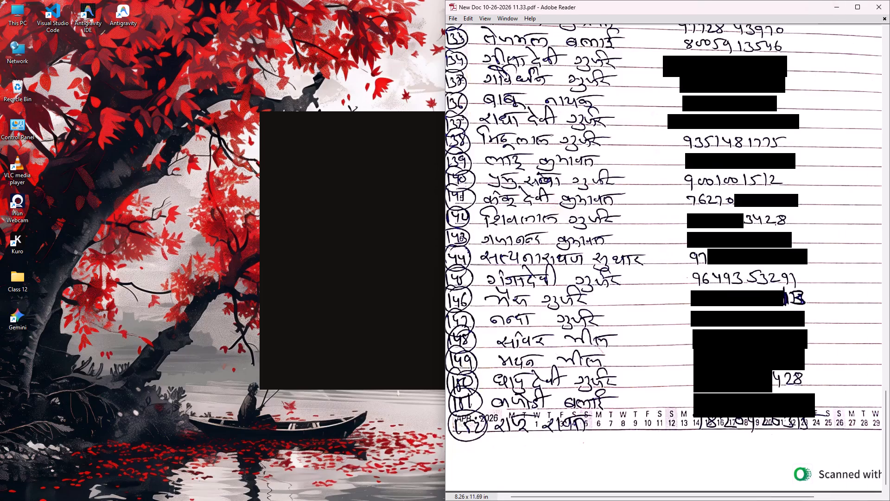